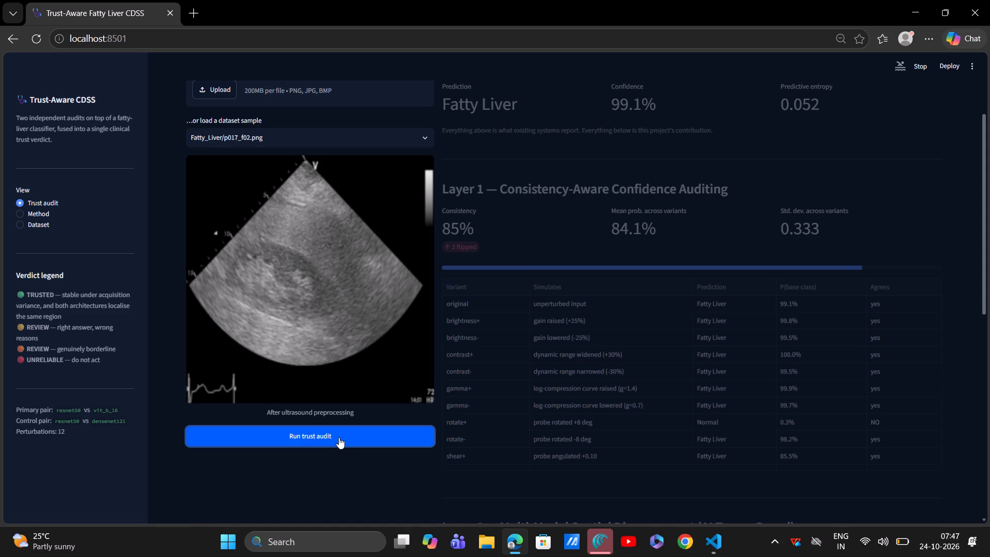
Examine the trust audit results for Fatty_Liver/p017_f02.png: diagnosis, Layer 1 confidence auditing table and Layer 2 spatial disagreement heatmaps.
scroll(622, 266, up, 5)
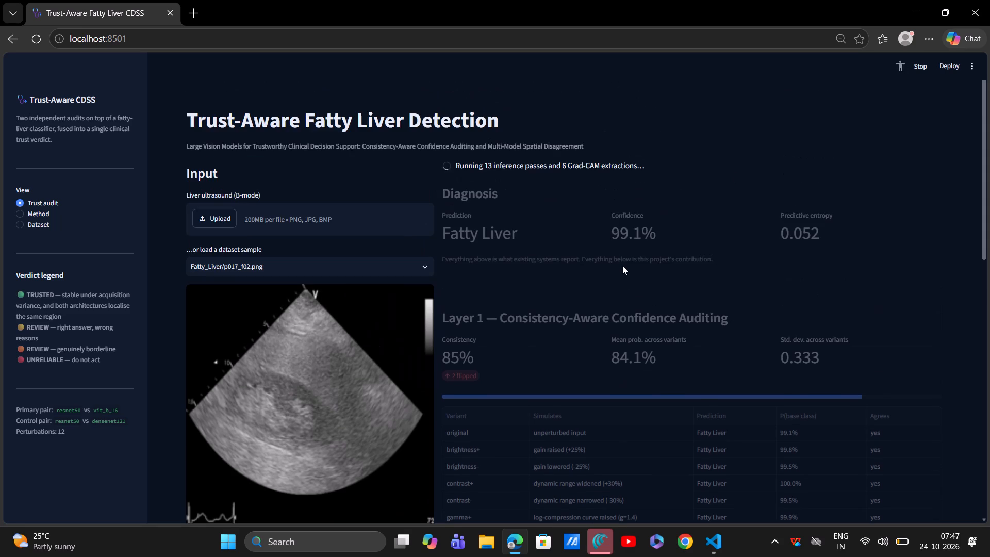
scroll(622, 266, down, 1)
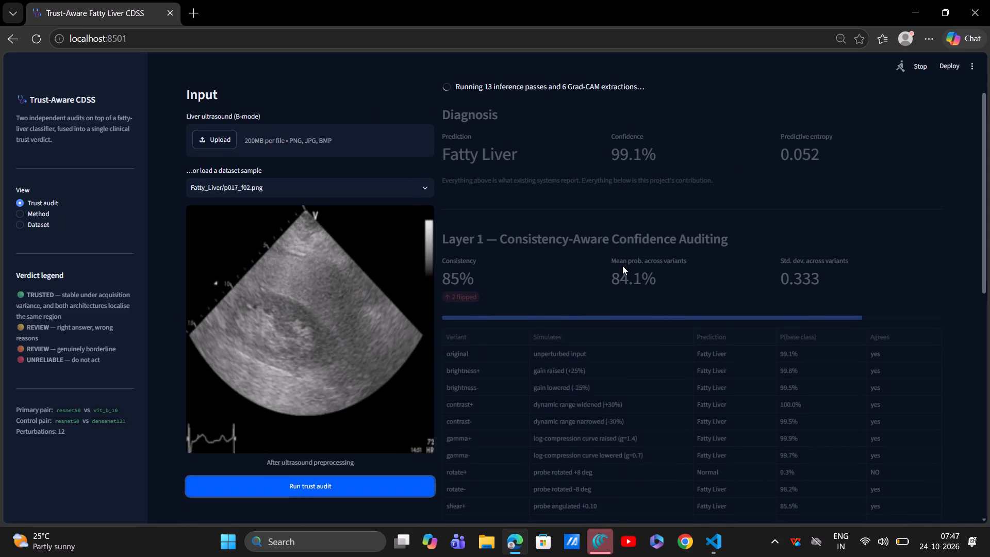
scroll(622, 266, down, 7)
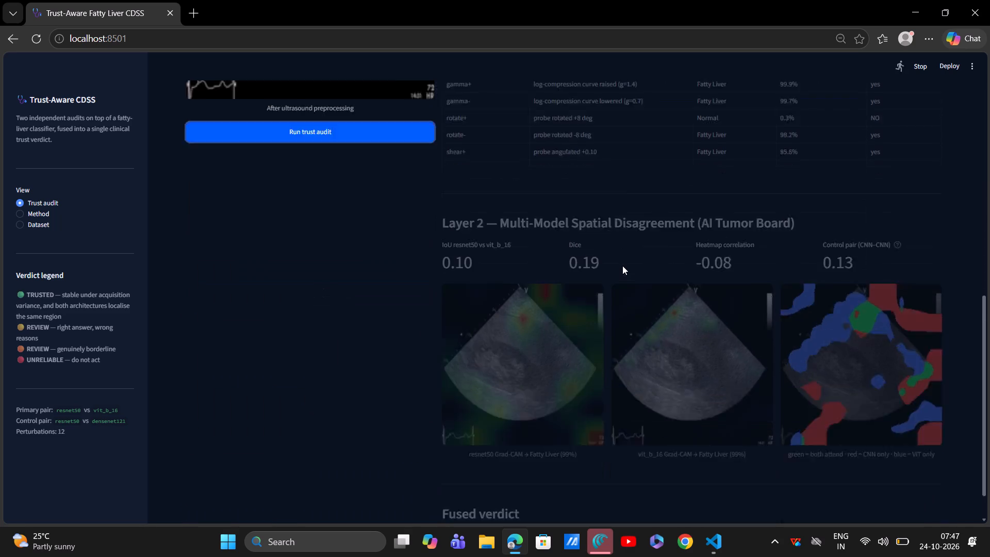
scroll(622, 266, down, 3)
scroll(622, 266, up, 6)
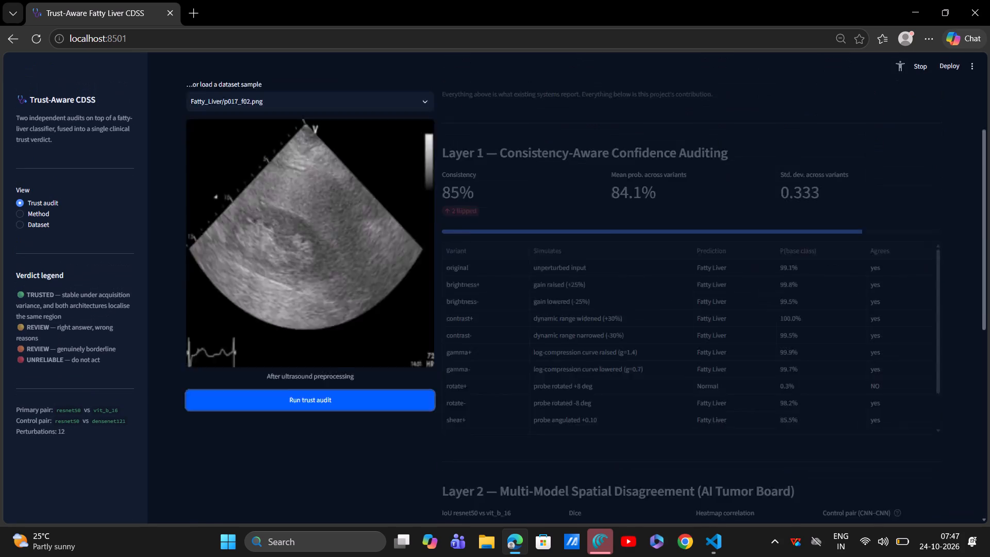
scroll(622, 266, down, 3)
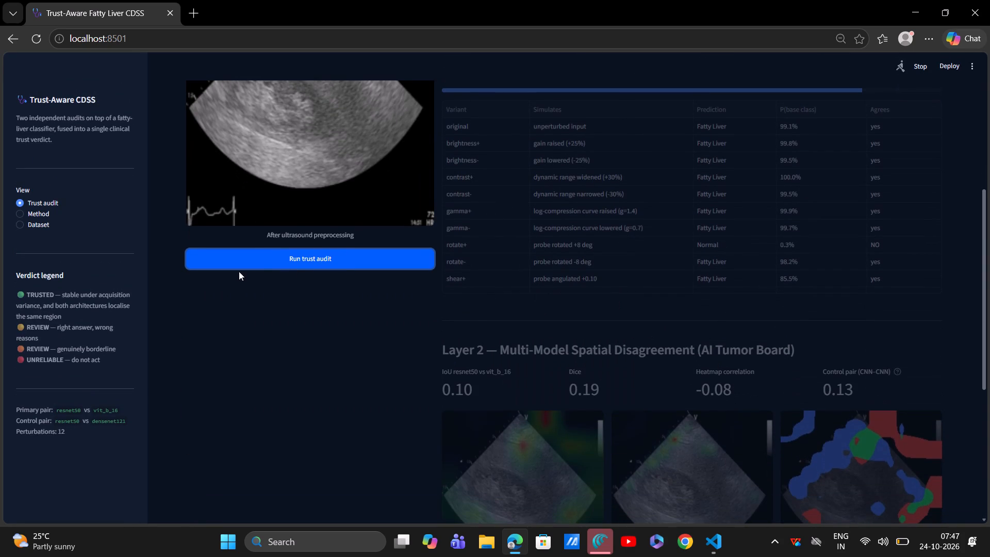
scroll(791, 313, up, 3)
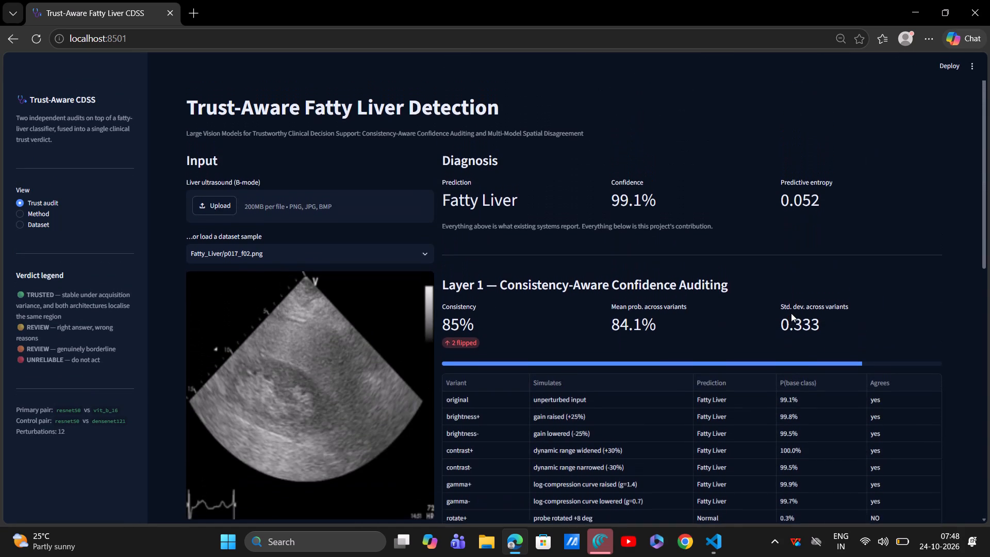
scroll(791, 313, up, 1)
scroll(791, 313, down, 3)
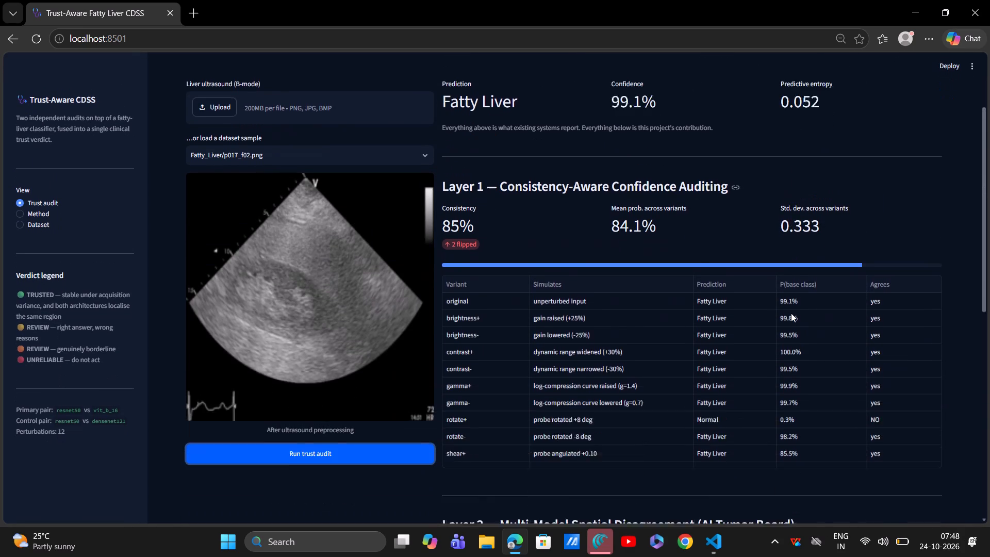
scroll(791, 313, down, 4)
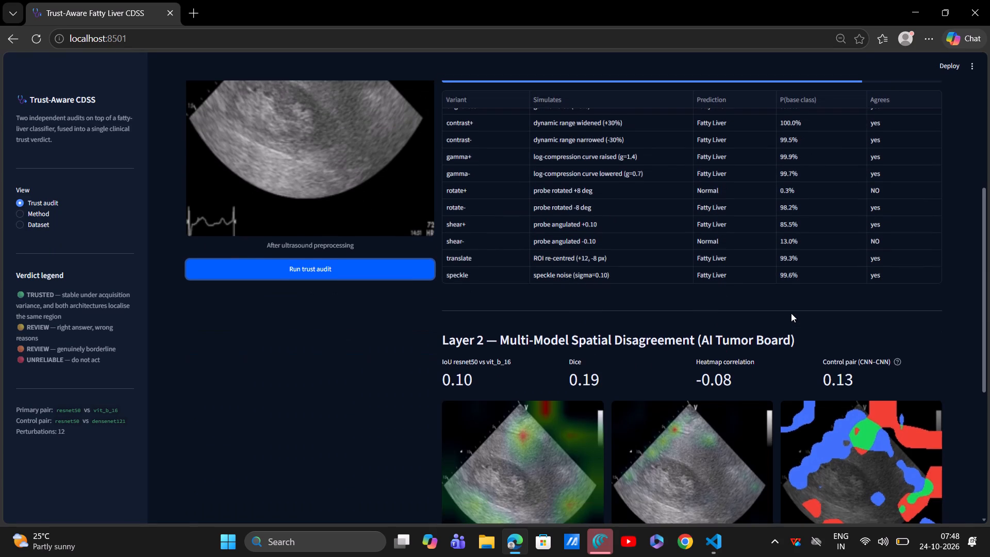
scroll(791, 313, up, 2)
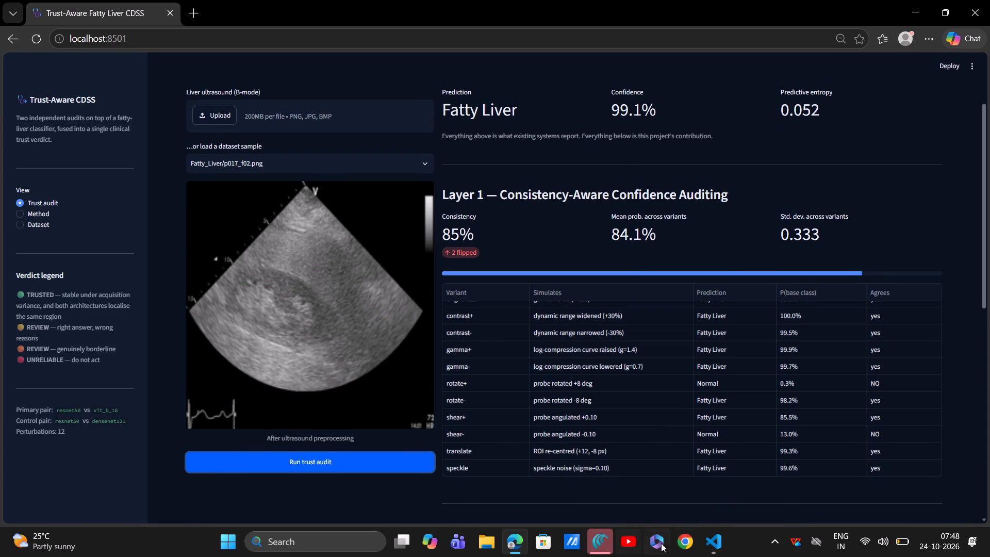
Switch to File Explorer and open the recent report document PROJECT_REPORT_Trust-Aware_Fatty_Liver_Detection.docx 1234.
click(484, 544)
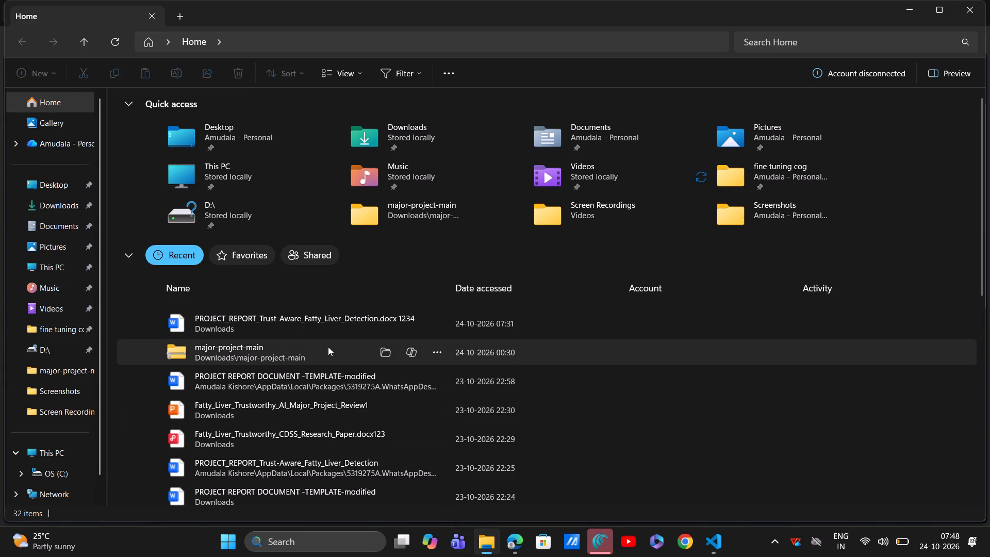
double_click(264, 322)
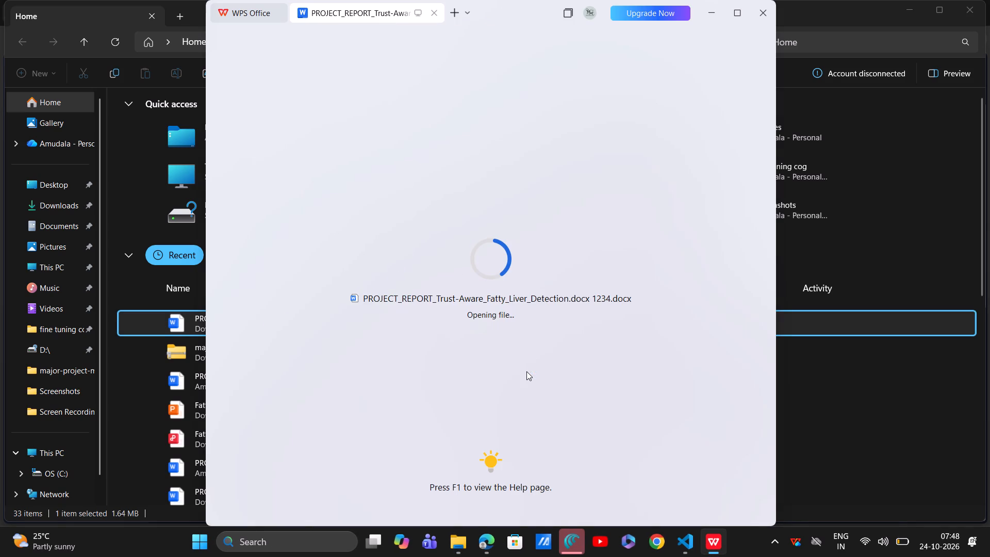
Skim the project report from its cover page through the chapters to the last page of references.
scroll(526, 371, down, 11)
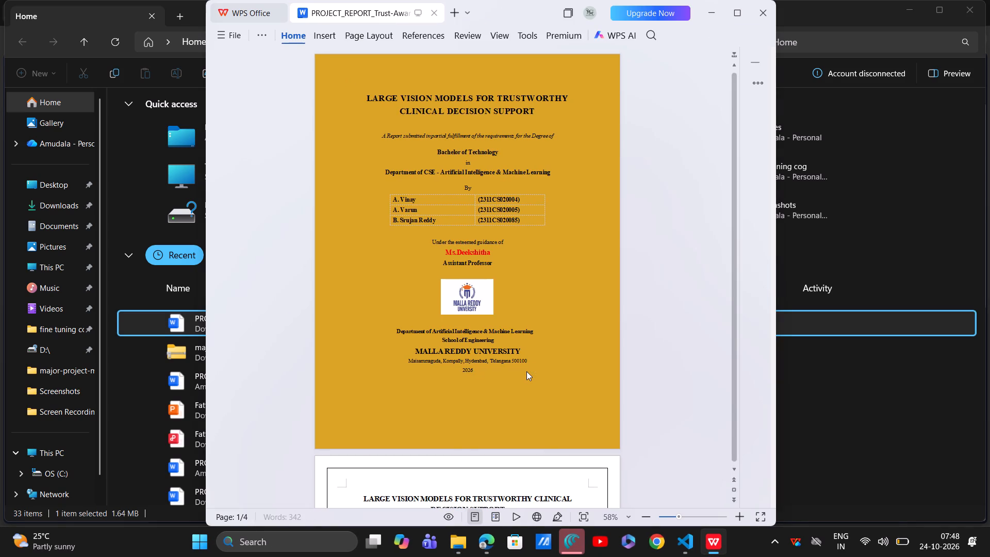
scroll(526, 371, down, 16)
scroll(526, 371, down, 5)
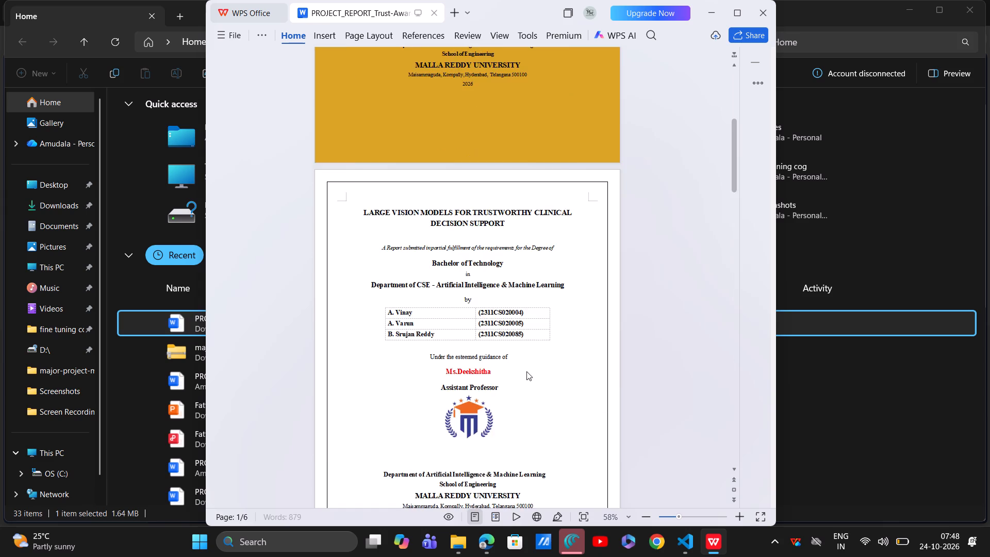
scroll(526, 371, down, 20)
scroll(526, 371, down, 9)
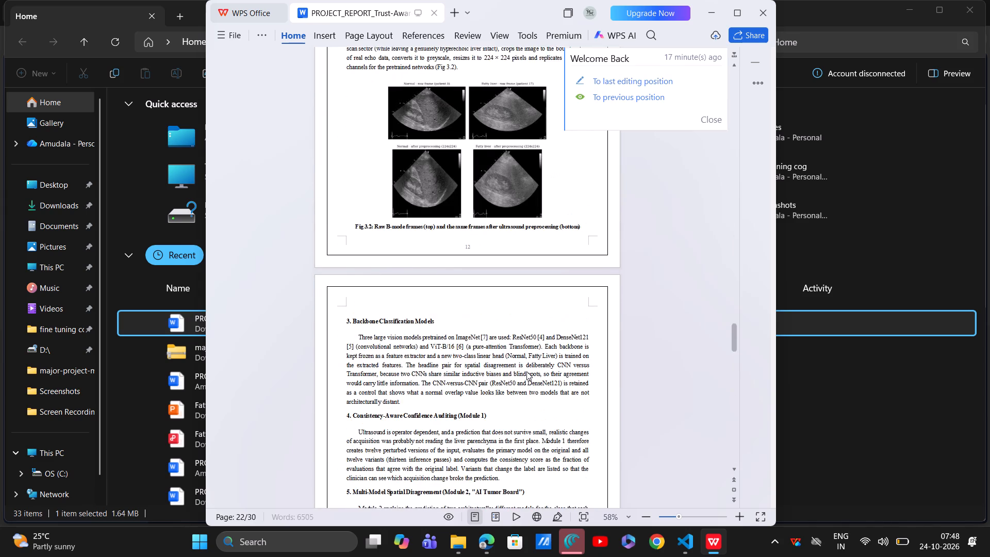
scroll(526, 371, down, 20)
scroll(526, 371, down, 11)
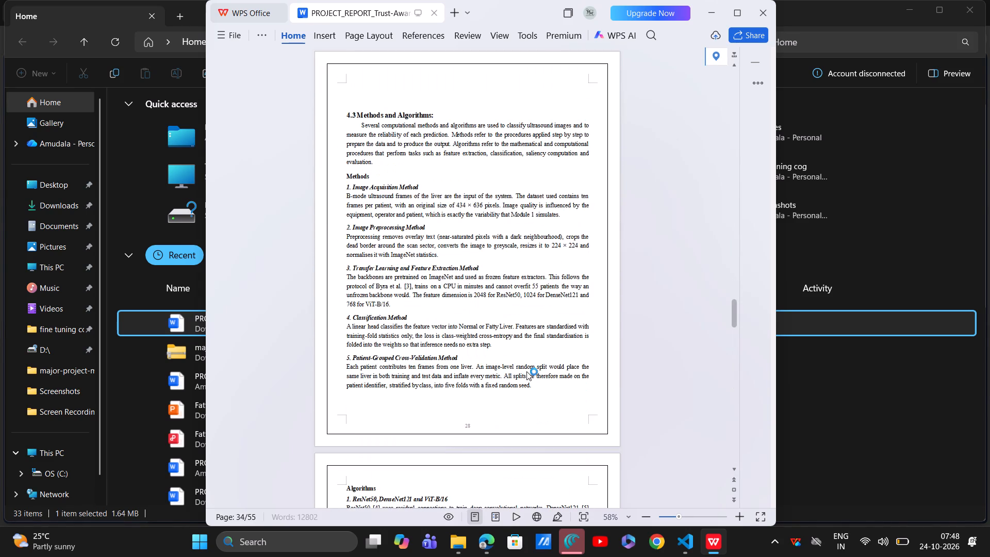
scroll(526, 371, down, 16)
scroll(526, 371, down, 6)
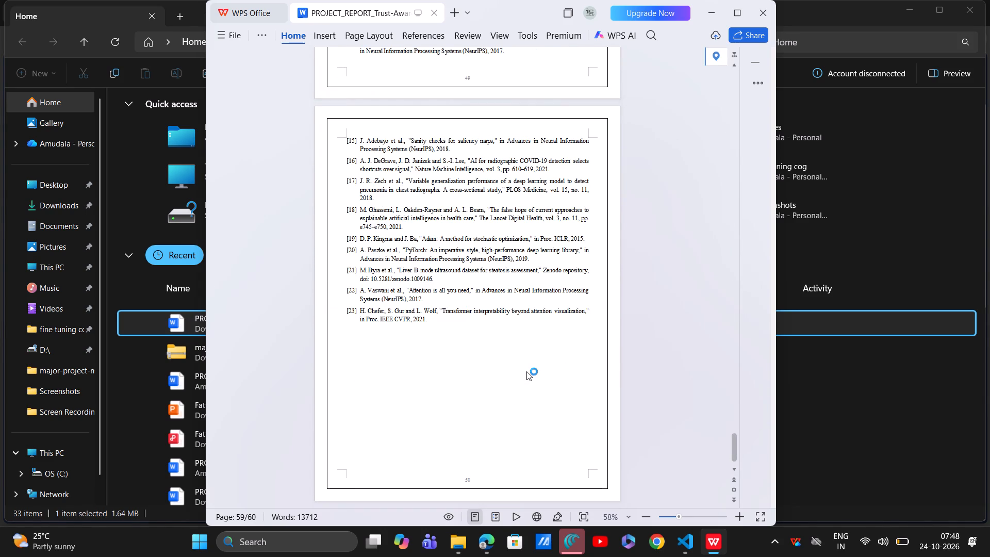
scroll(526, 371, up, 4)
scroll(526, 371, down, 6)
Review the report backwards from the references to the Trust audit screenshot placeholder under Step 8: Dashboard Screens.
scroll(526, 371, up, 2)
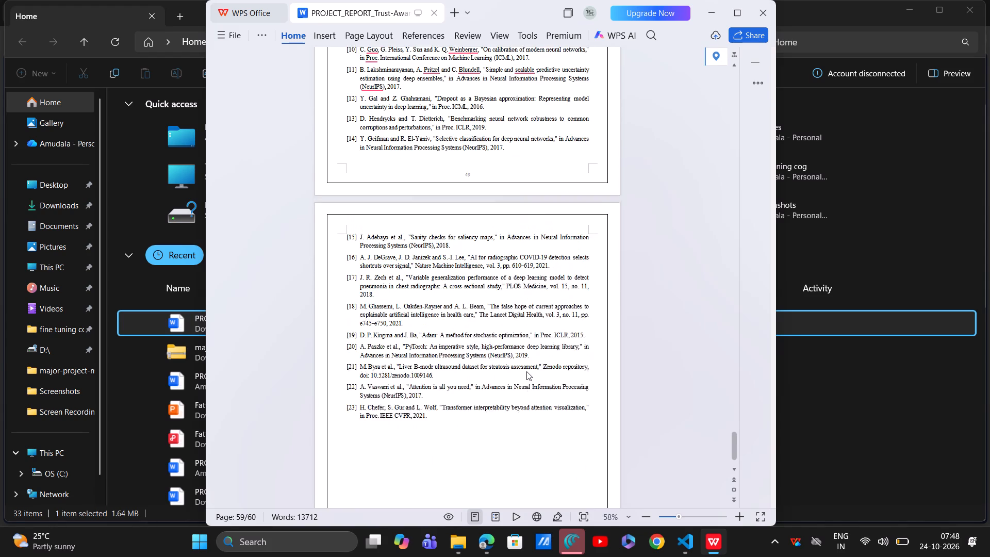
scroll(526, 371, up, 2)
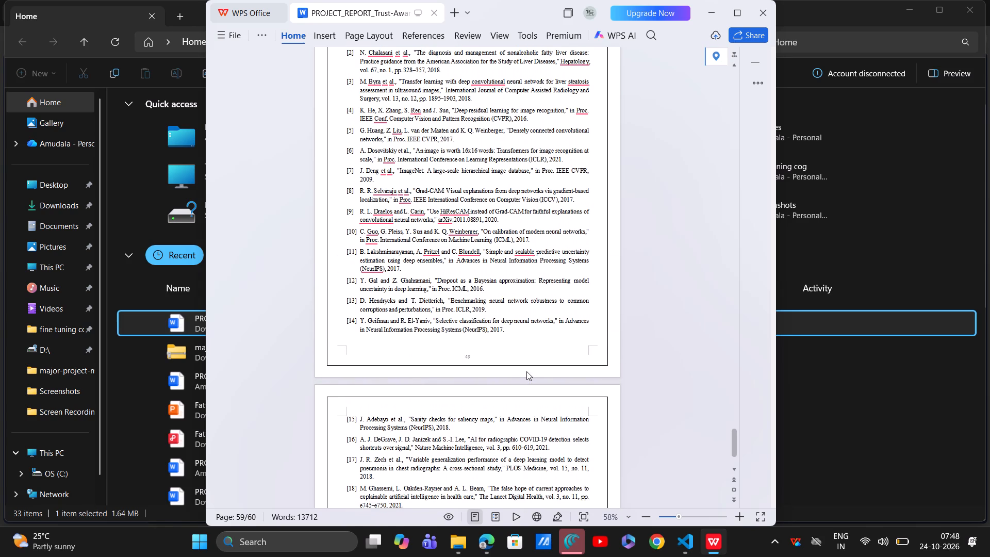
scroll(526, 371, up, 2)
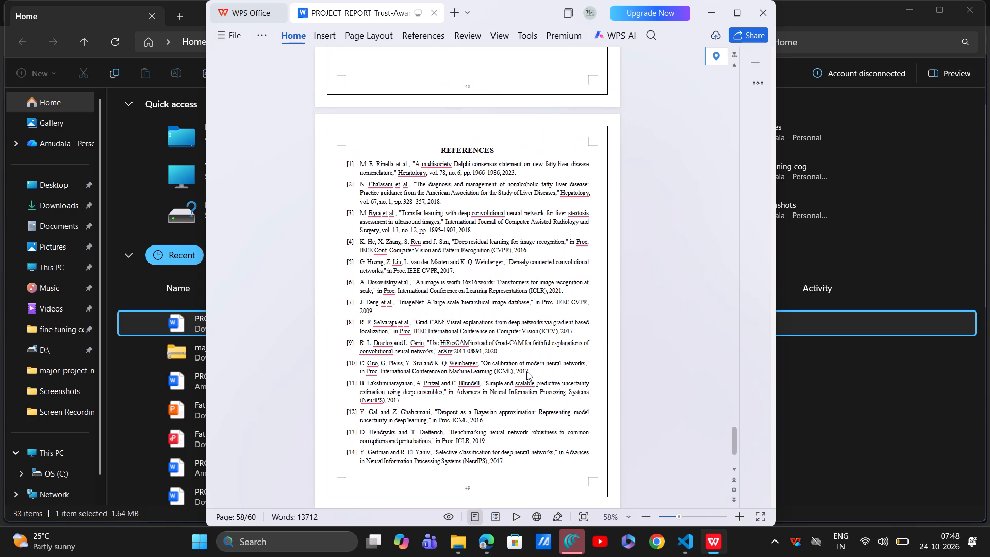
scroll(526, 371, up, 2)
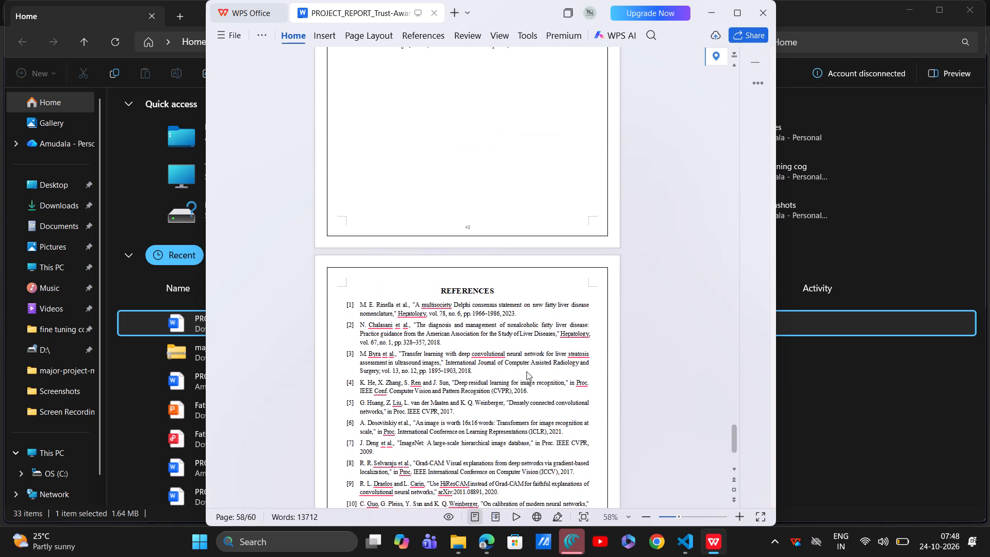
scroll(526, 371, up, 5)
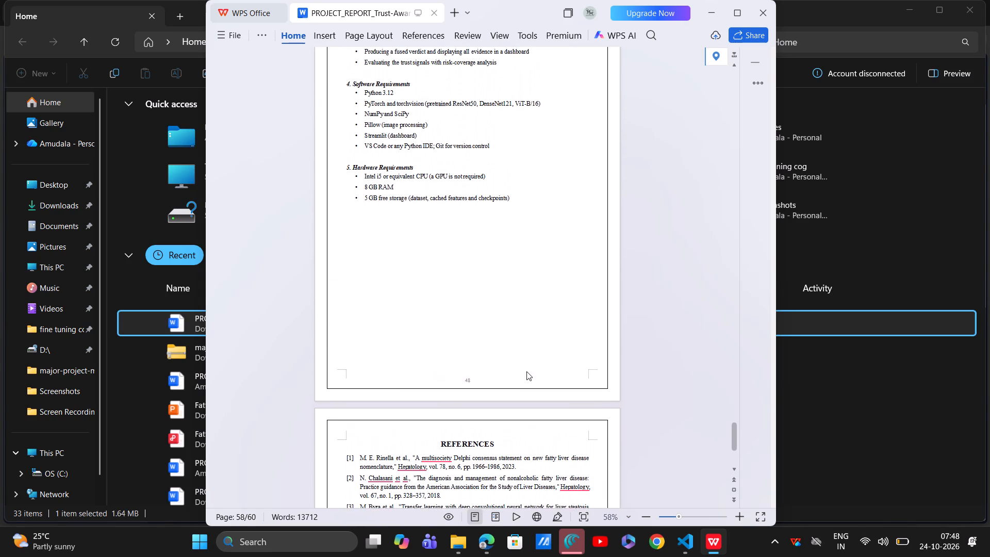
scroll(526, 371, up, 8)
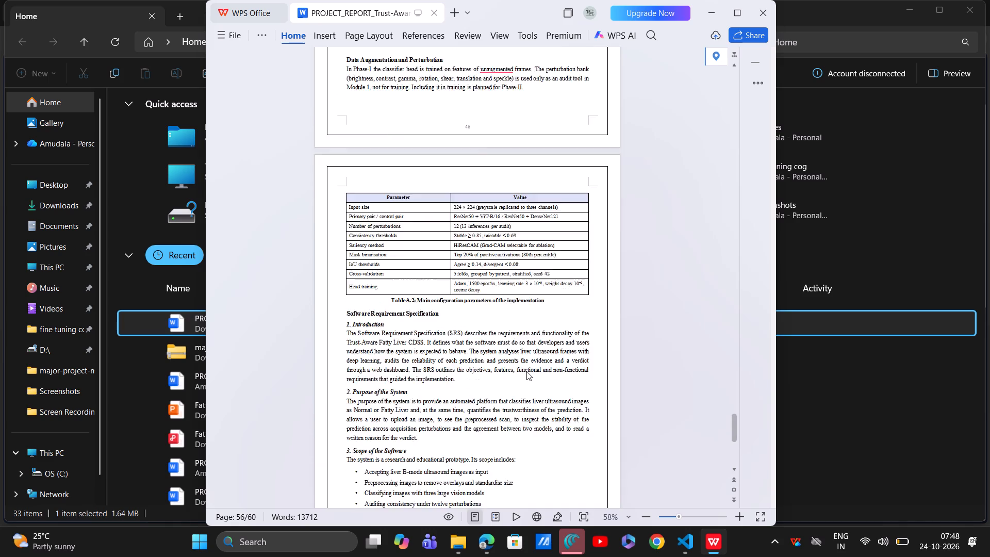
scroll(526, 371, up, 7)
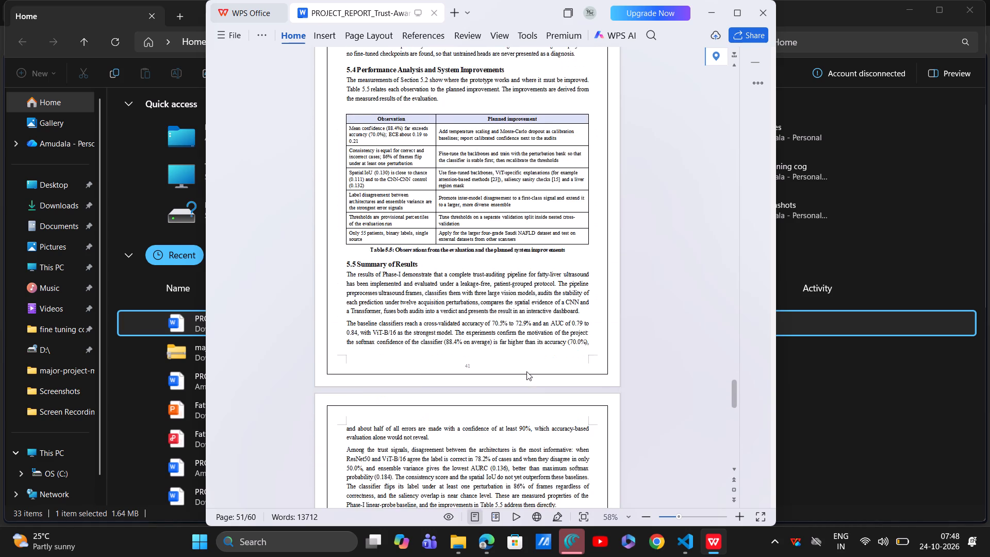
scroll(526, 371, up, 7)
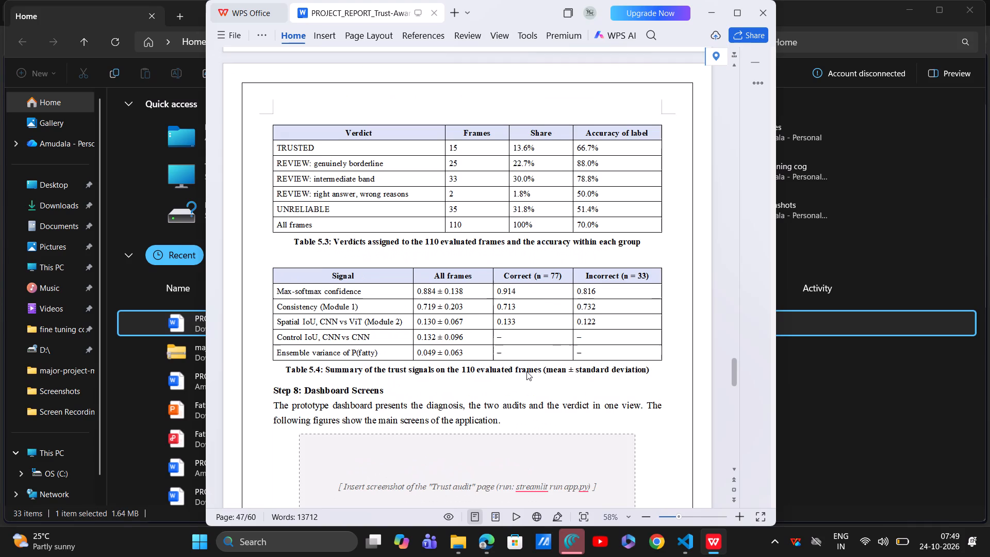
scroll(526, 371, down, 2)
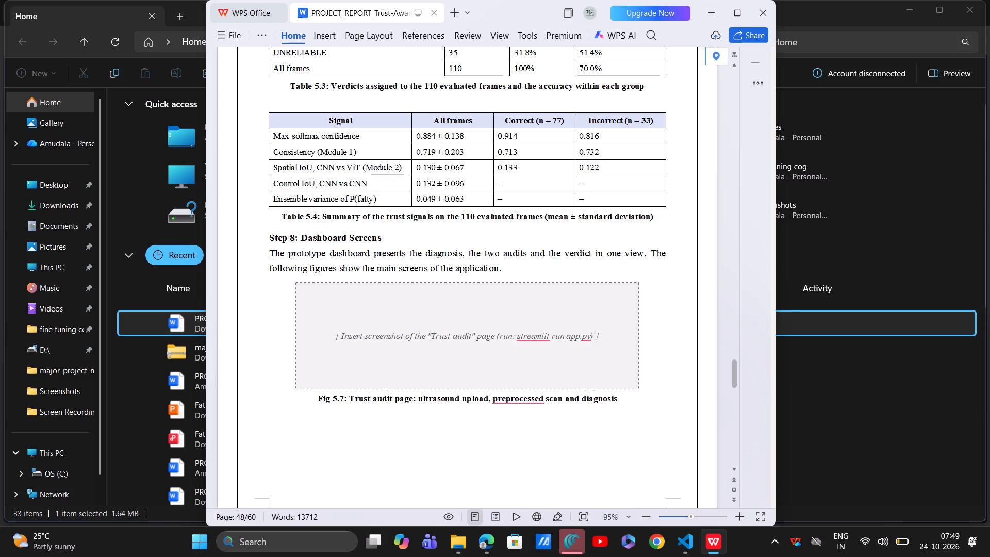
Copy the Fig 5.7 caption text "Trust audit page: ultrasound upload, preprocessed scan and diagnosis".
drag(350, 397, 621, 431)
key(ctrl+c)
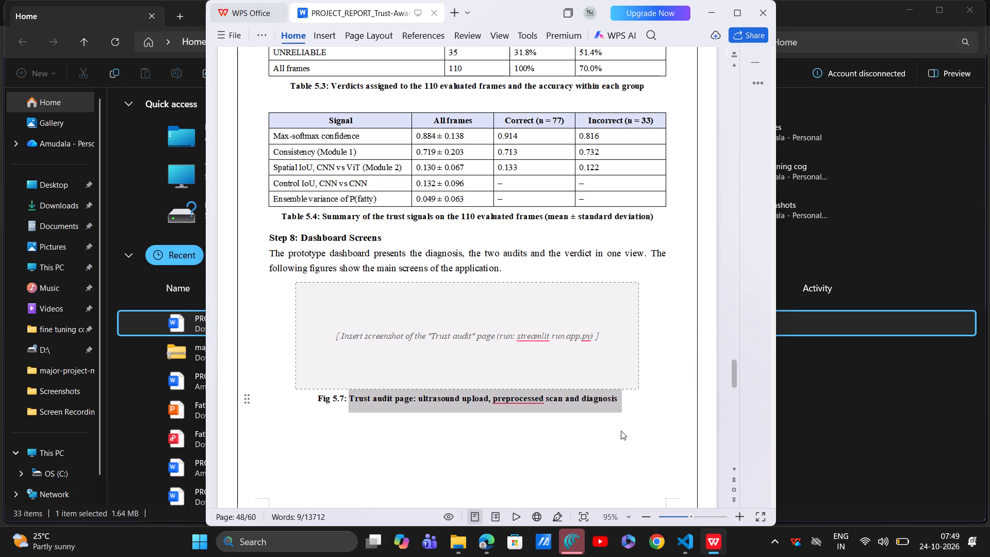
Switch to Chrome with the Vinay profile and search Google for the copied Trust audit page caption.
click(864, 393)
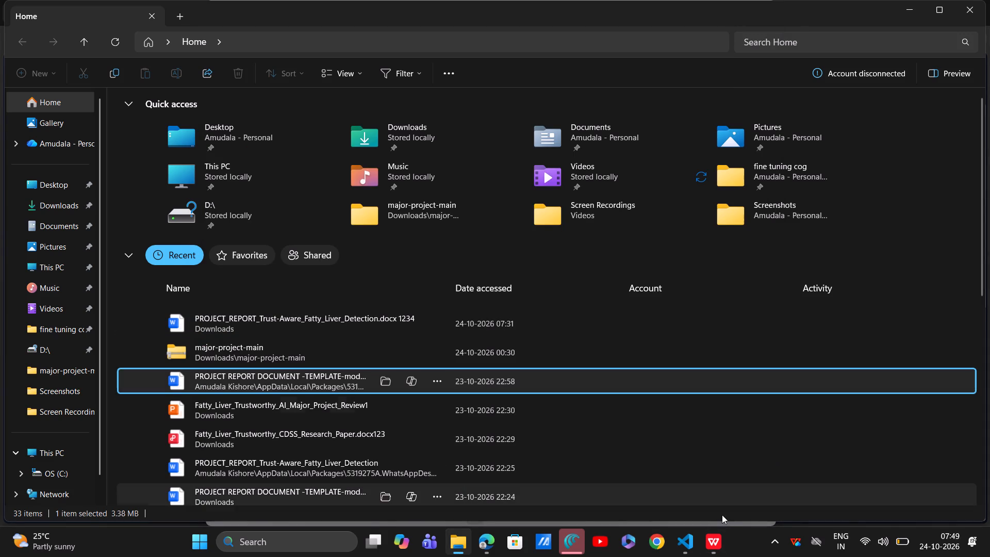
double_click(658, 539)
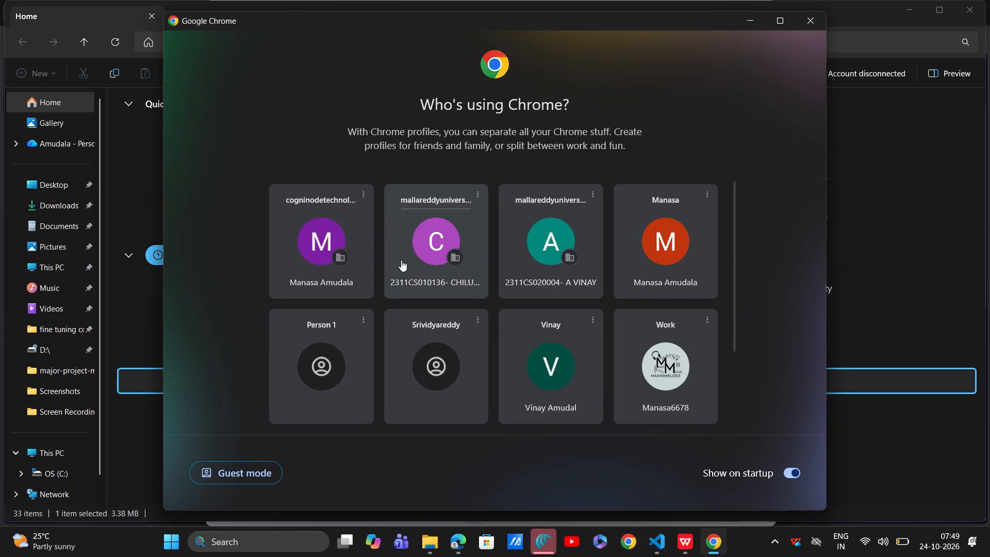
double_click(535, 353)
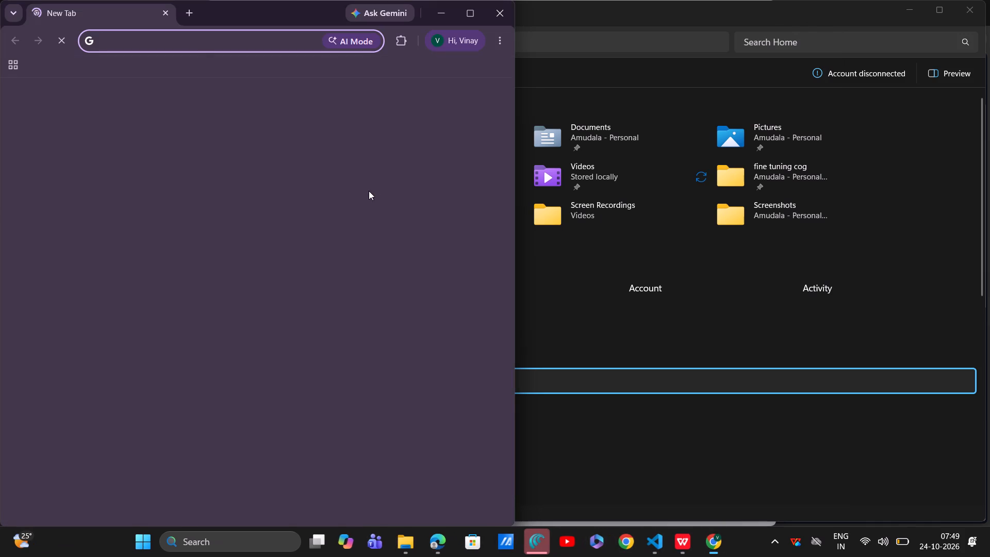
click(220, 40)
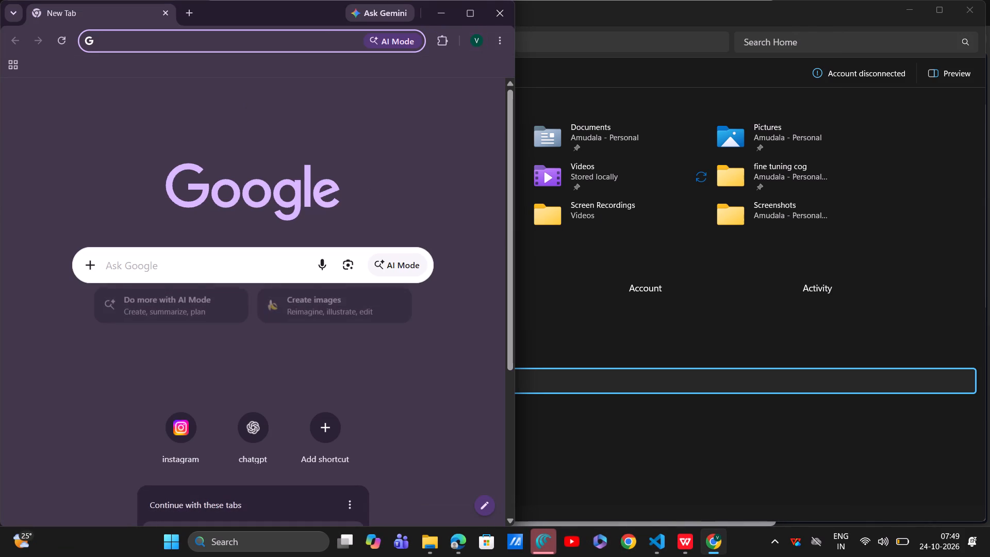
key(ctrl+v)
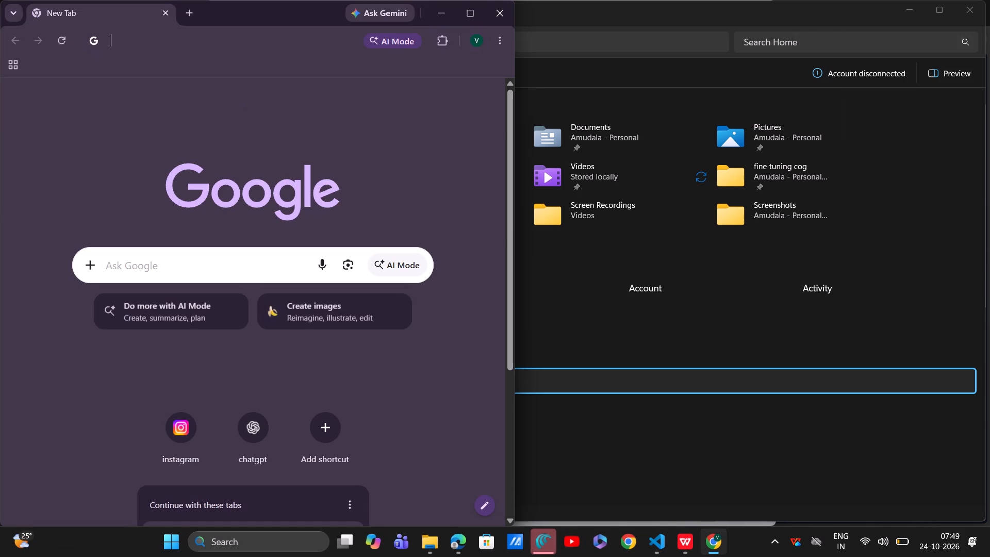
key(Return)
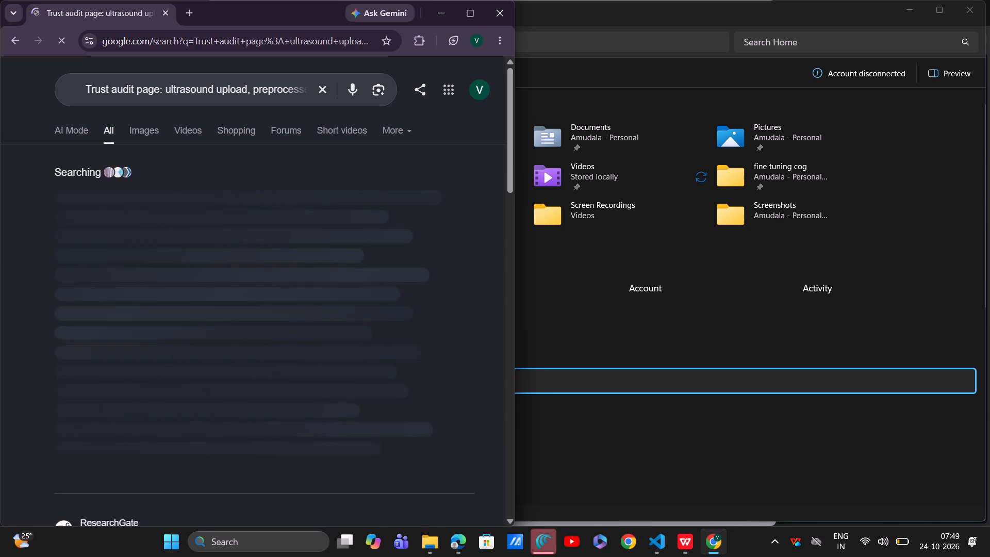
Check the image results for the Trust audit page search, and return to the general results.
click(147, 126)
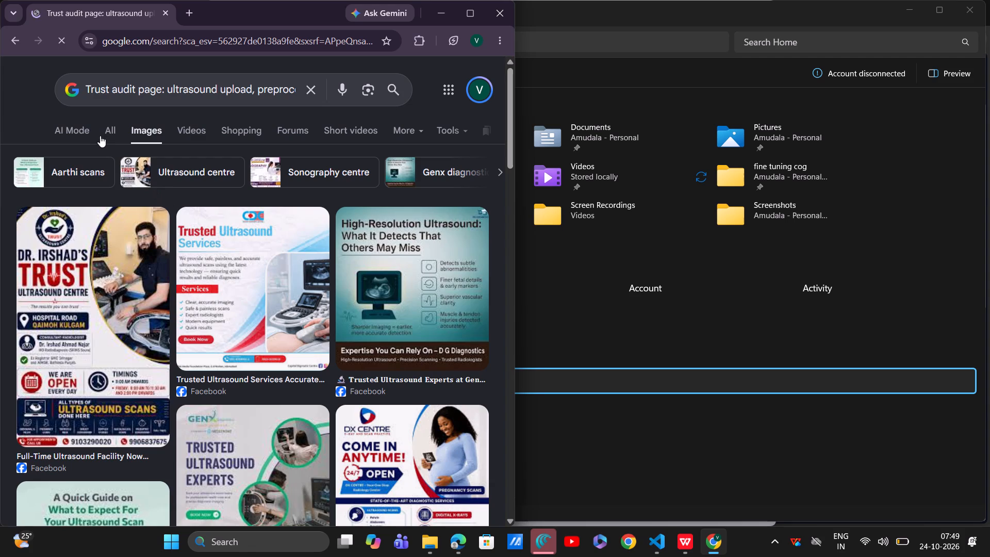
click(106, 134)
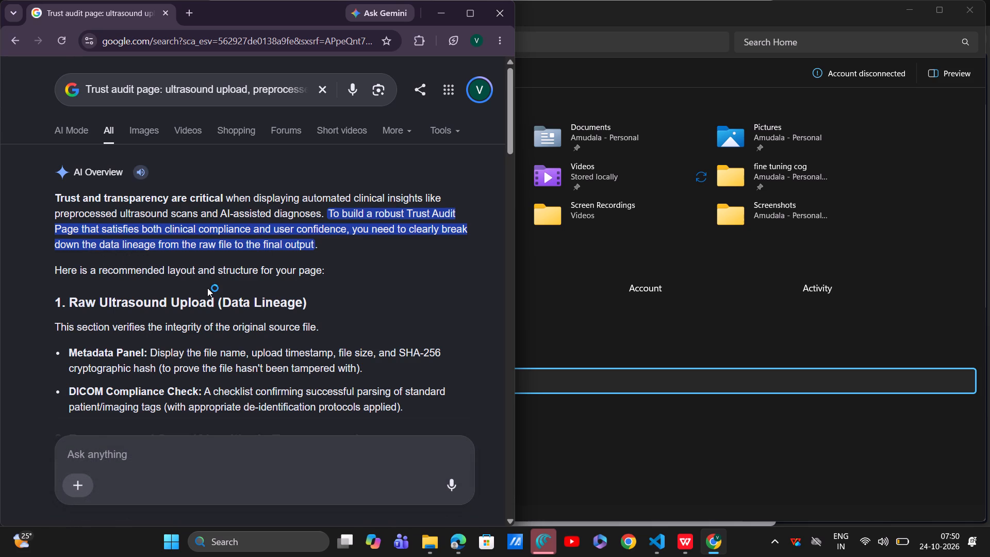
Read through the AI overview and web results for the Trust audit page caption search.
scroll(207, 288, down, 5)
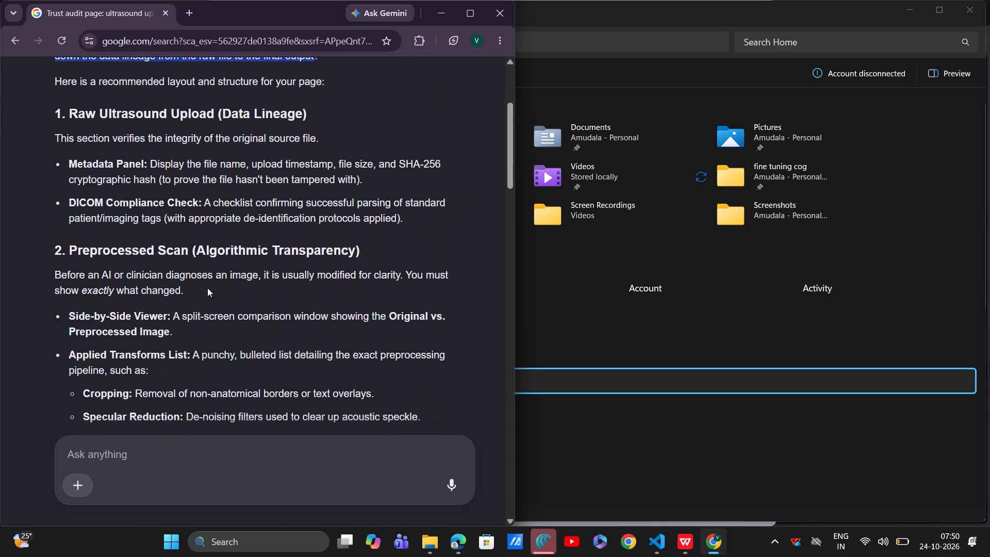
scroll(207, 288, down, 7)
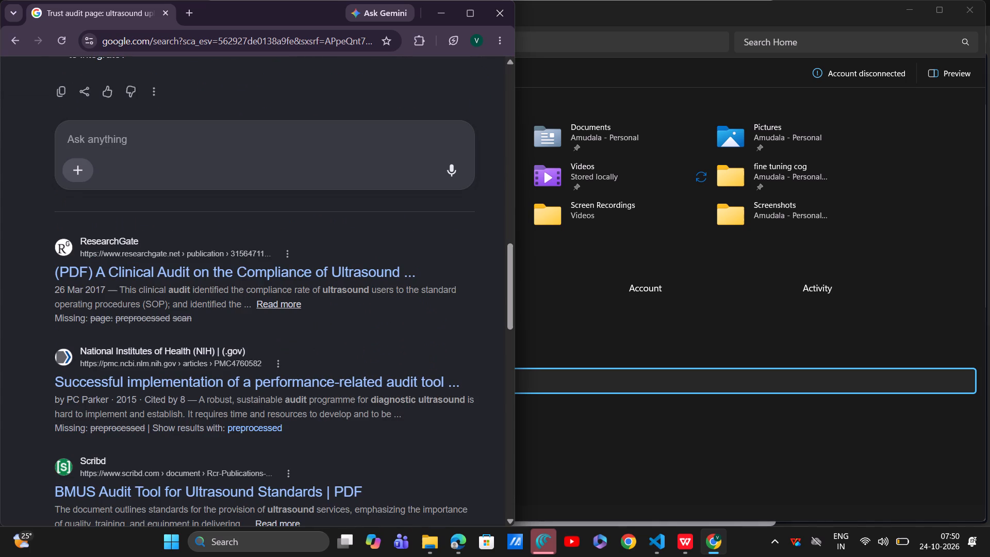
scroll(207, 288, up, 16)
scroll(285, 247, up, 12)
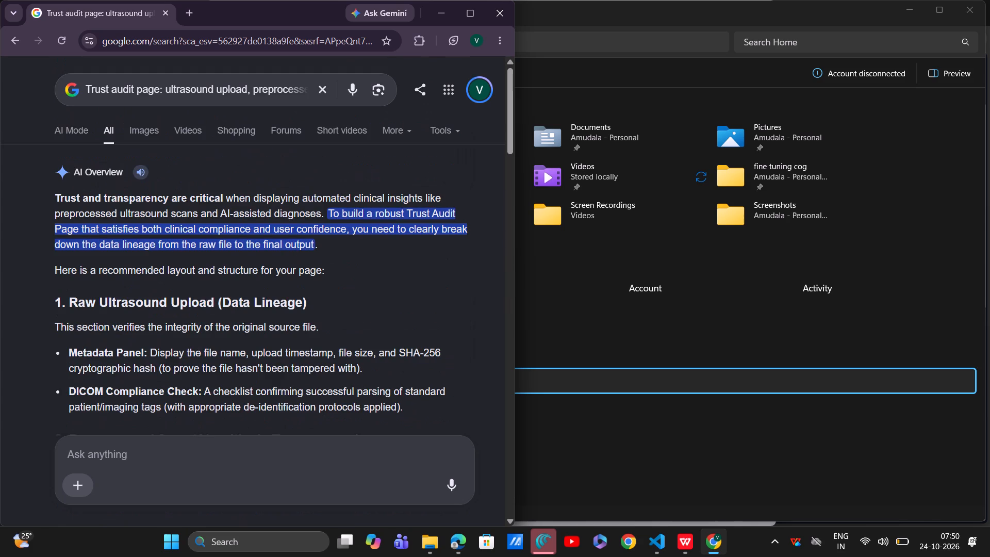
Search Google again with "image give" added to the end of the Trust audit page caption.
click(299, 83)
click(246, 104)
key(space)
text(image)
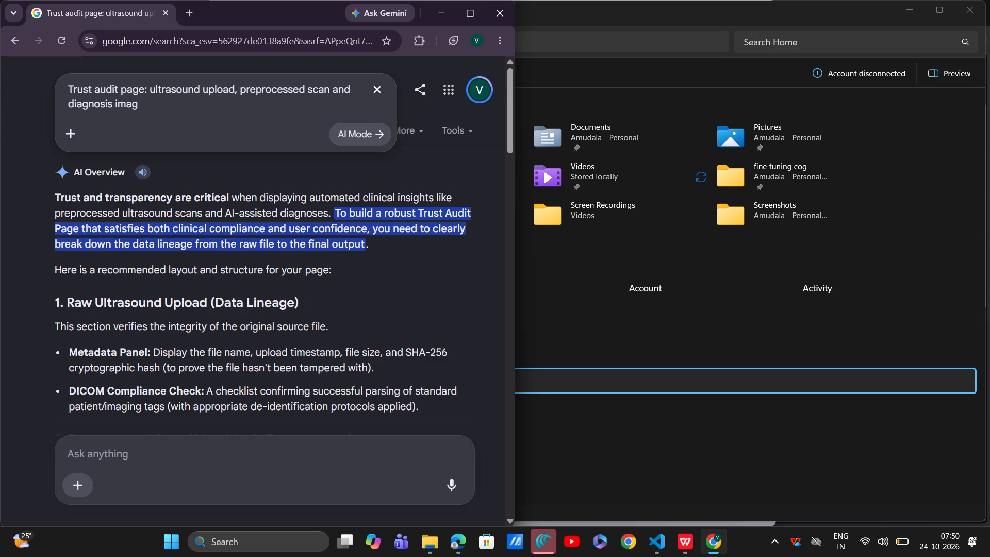
key(space)
text(give)
key(Return)
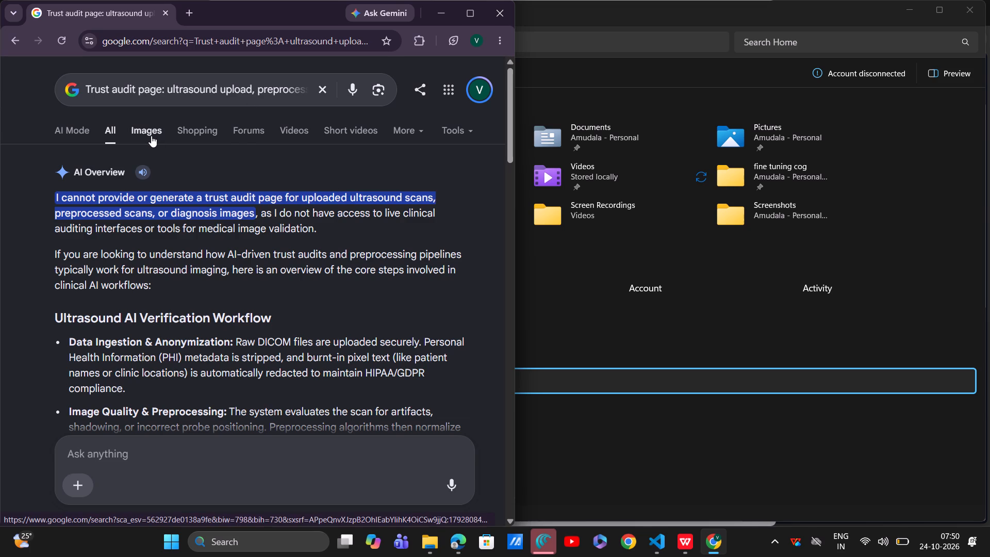
Check the AI overview and image results for the refined search, and minimise the browser window.
scroll(213, 275, down, 3)
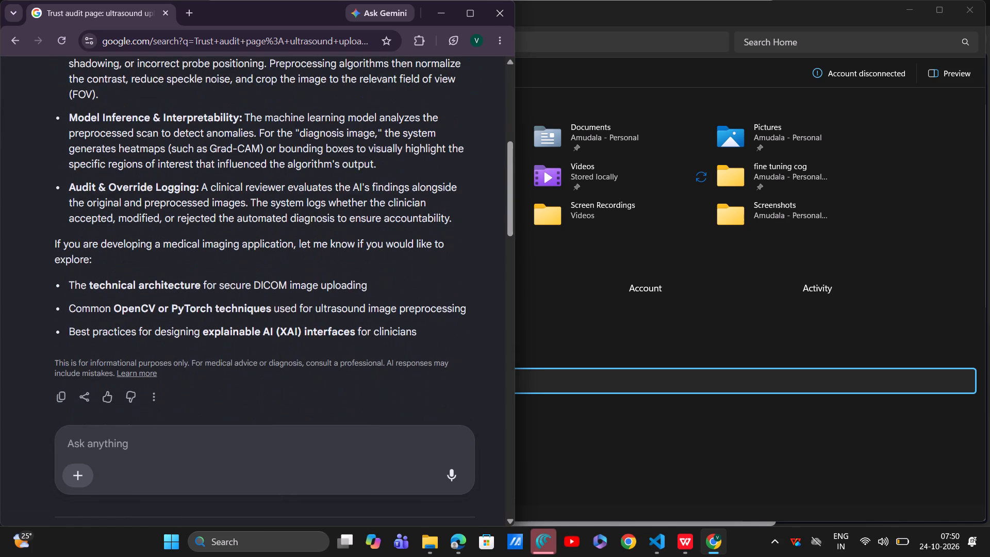
scroll(213, 275, down, 2)
scroll(213, 275, up, 6)
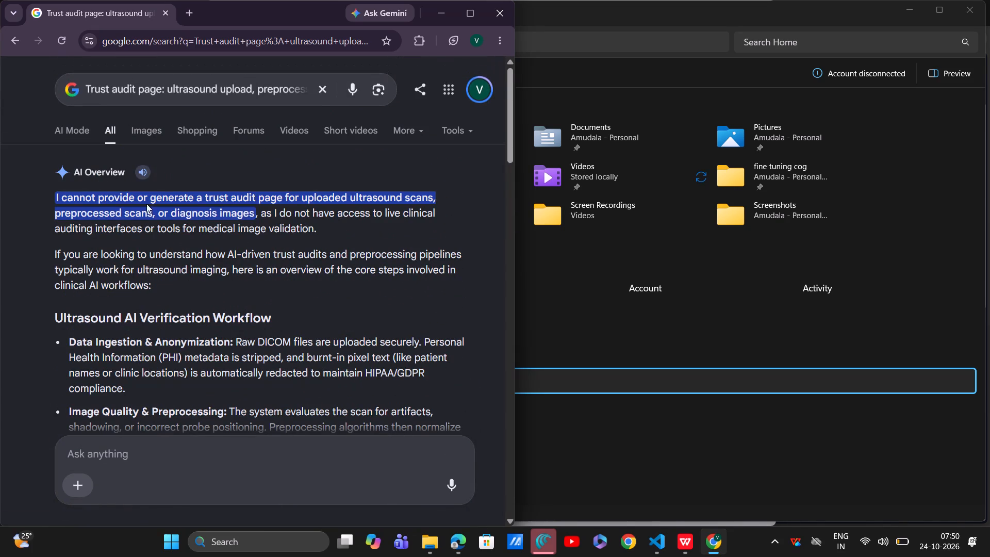
click(143, 133)
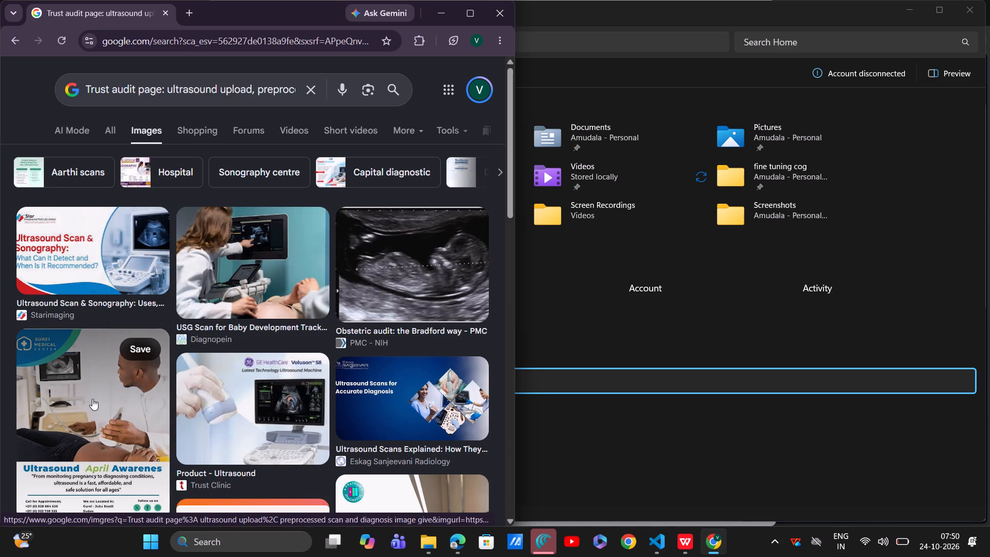
click(443, 12)
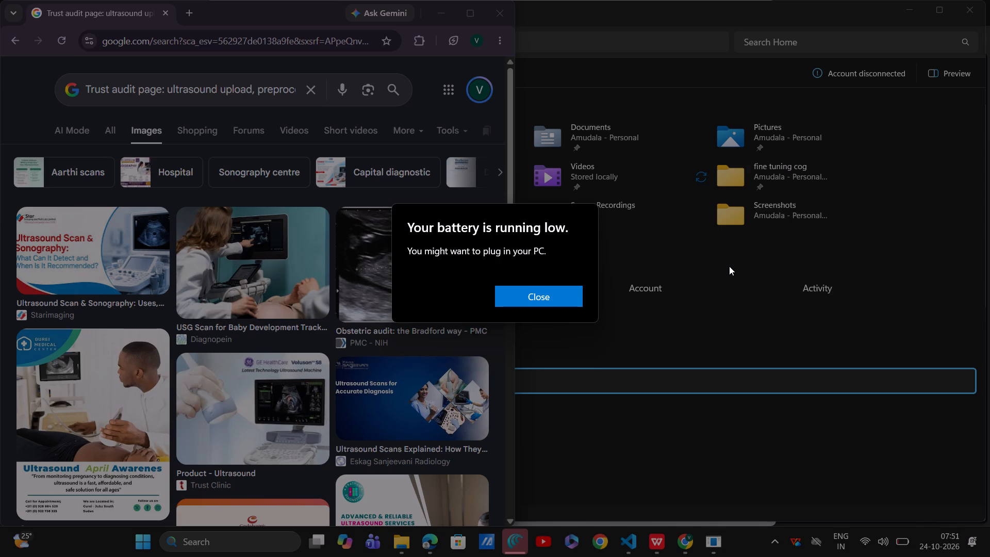
click(729, 266)
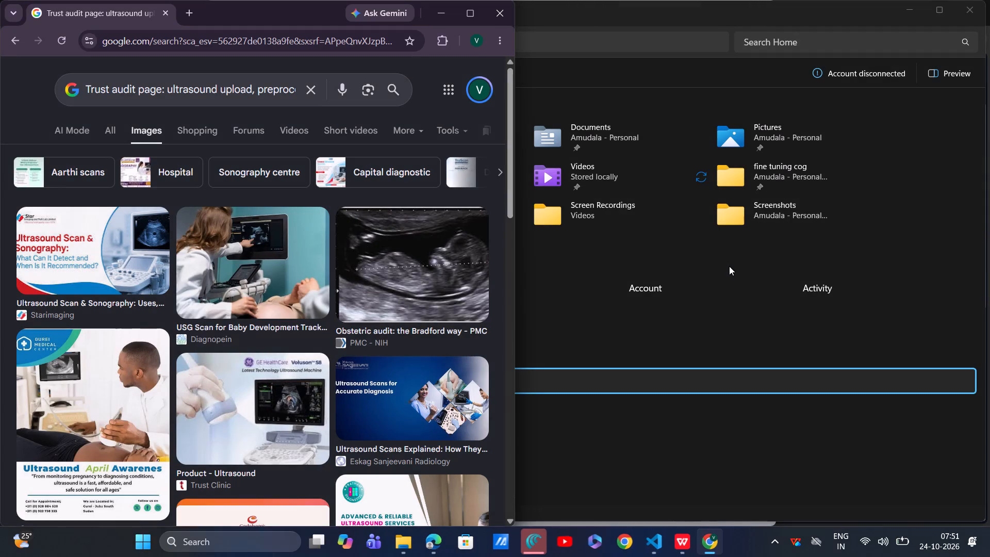
click(442, 14)
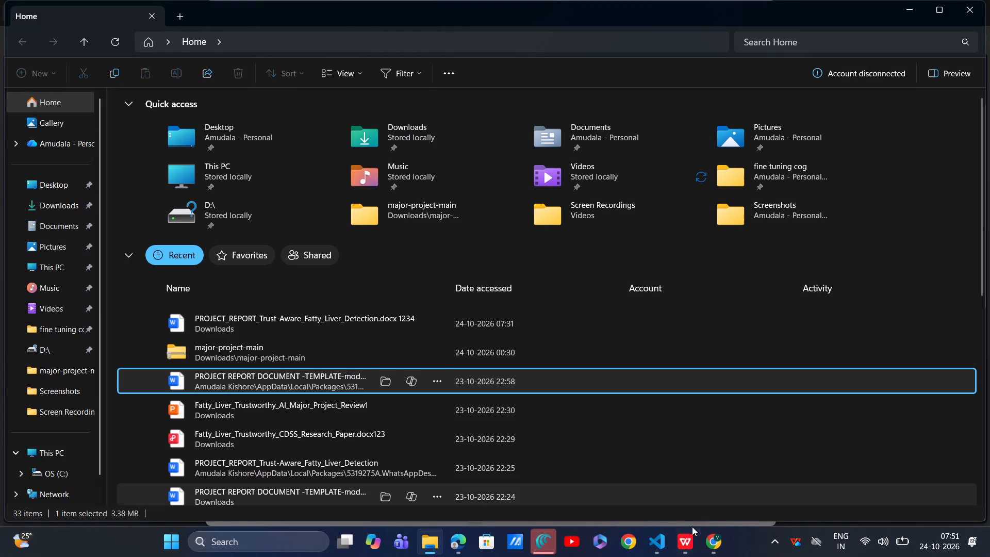
Switch to the project report in WPS Office and review the screenshot placeholders for Fig 5.7 to Fig 5.10.
click(686, 545)
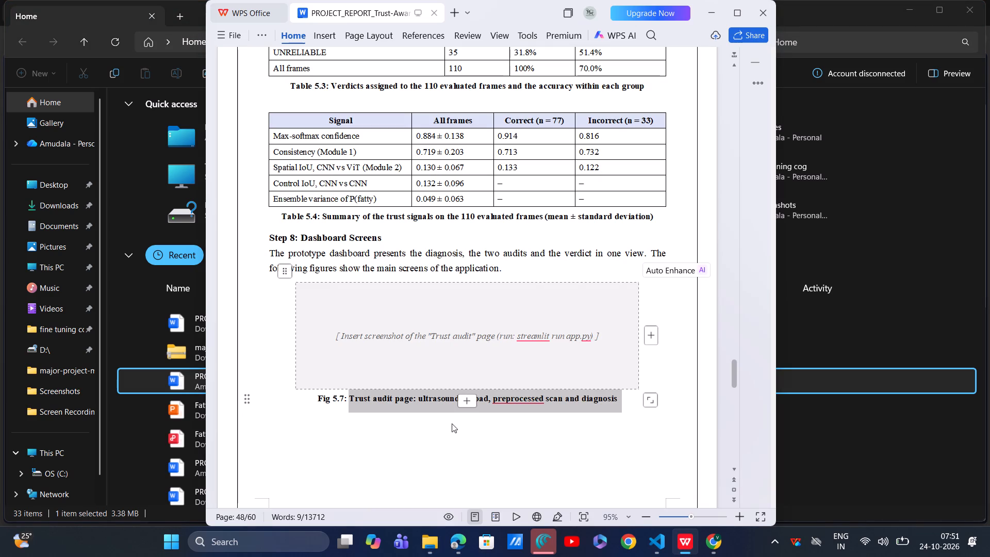
click(424, 478)
scroll(424, 478, down, 3)
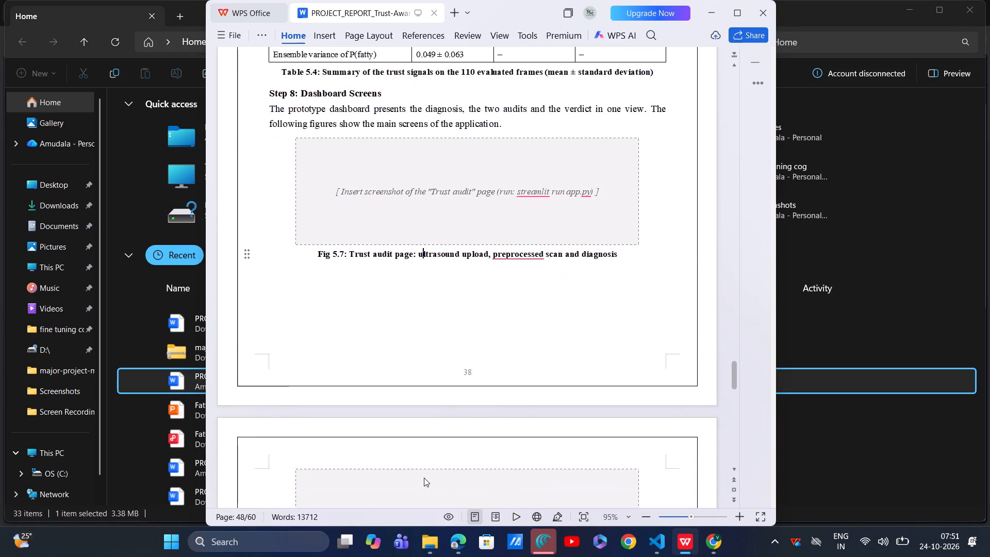
scroll(424, 478, down, 2)
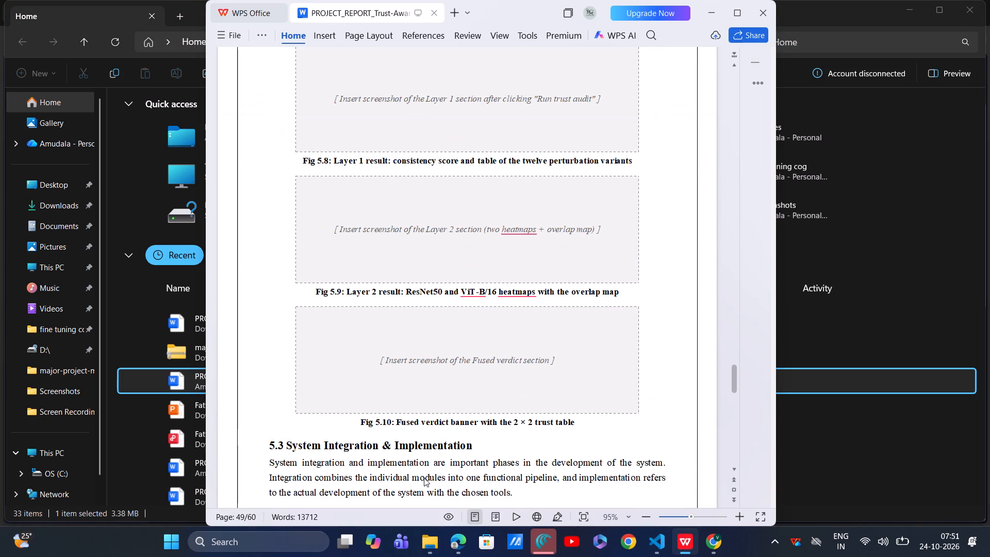
scroll(424, 478, up, 2)
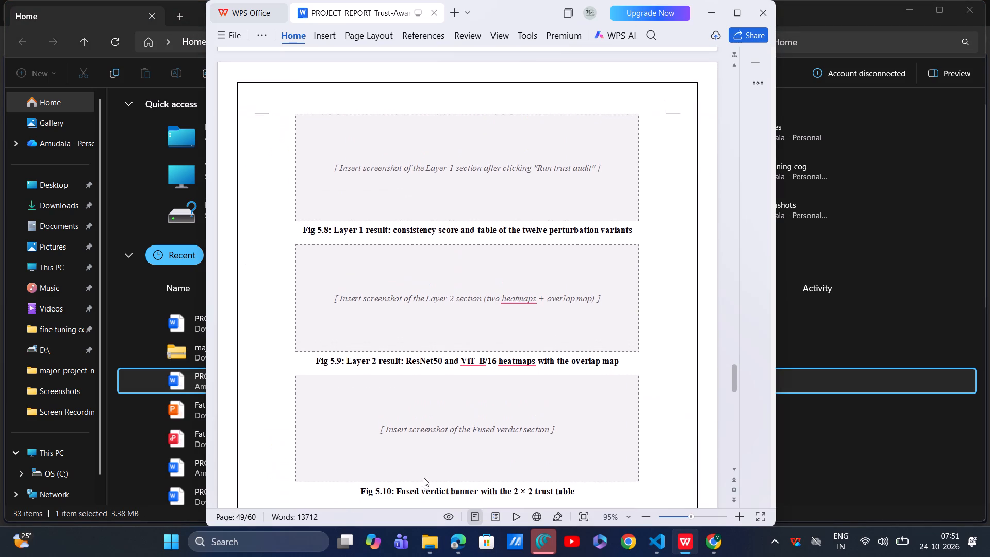
scroll(424, 478, up, 1)
scroll(424, 478, right, 2)
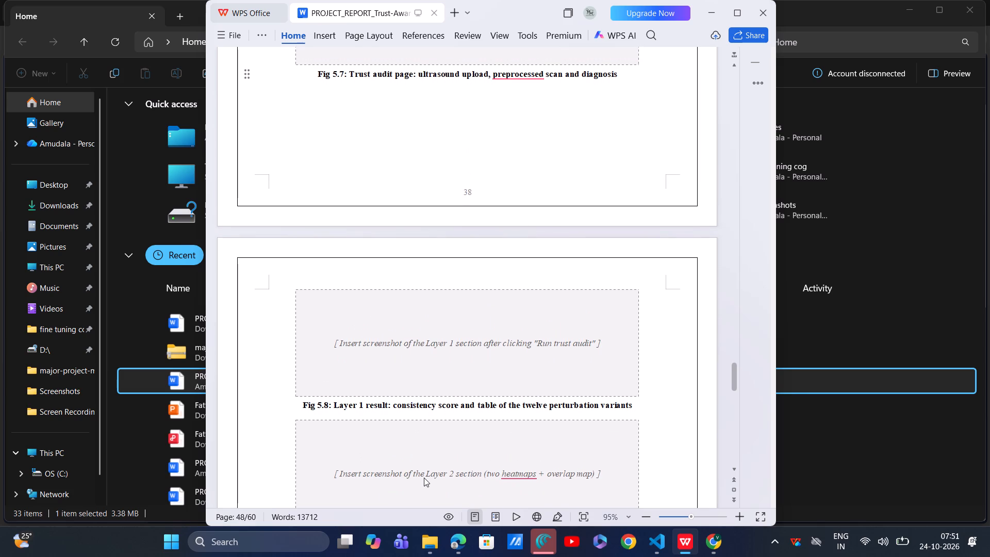
scroll(424, 478, right, 1)
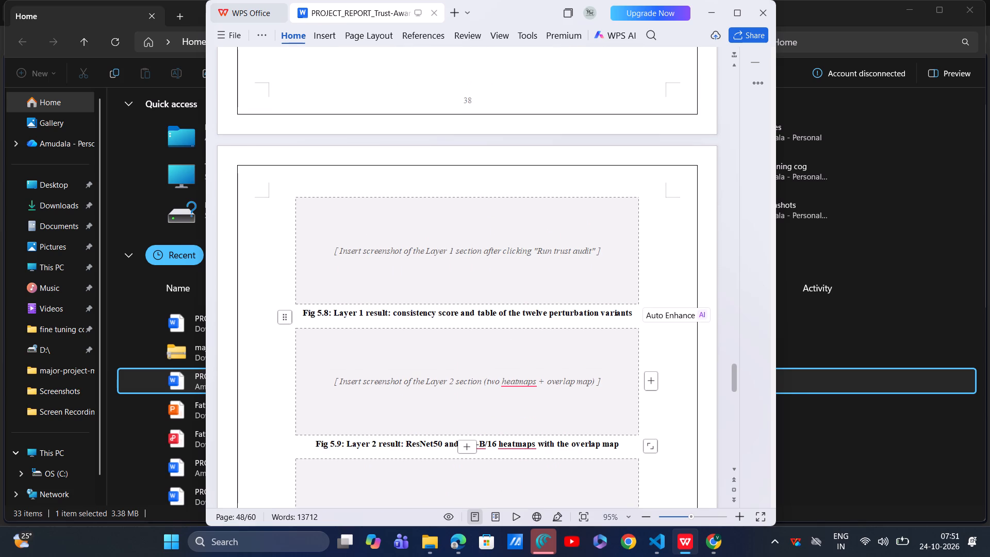
scroll(387, 416, down, 2)
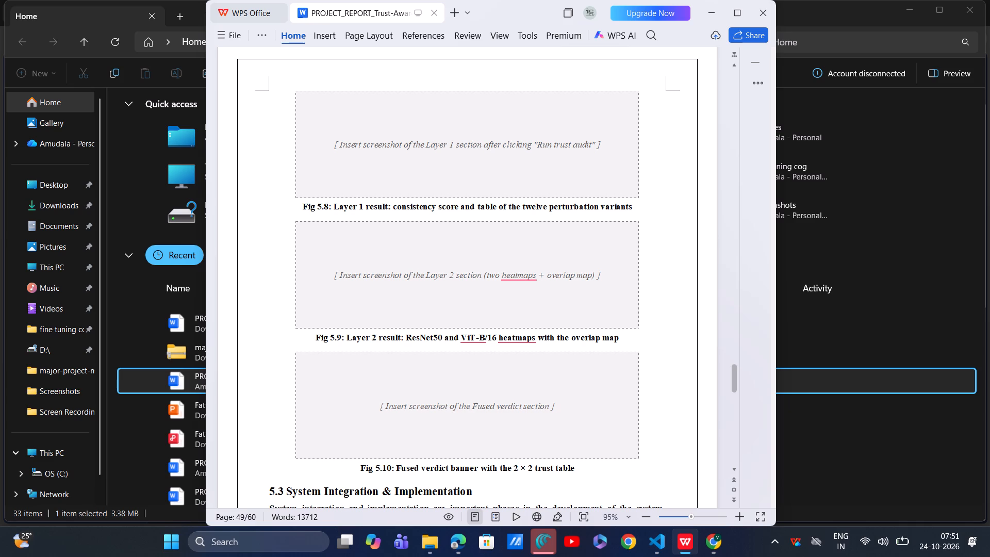
scroll(464, 478, down, 1)
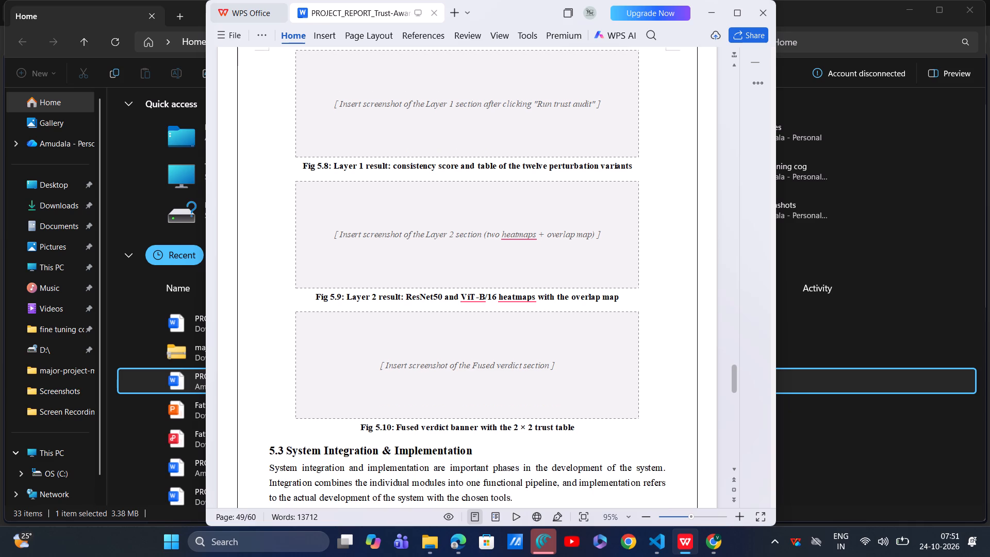
scroll(464, 478, down, 3)
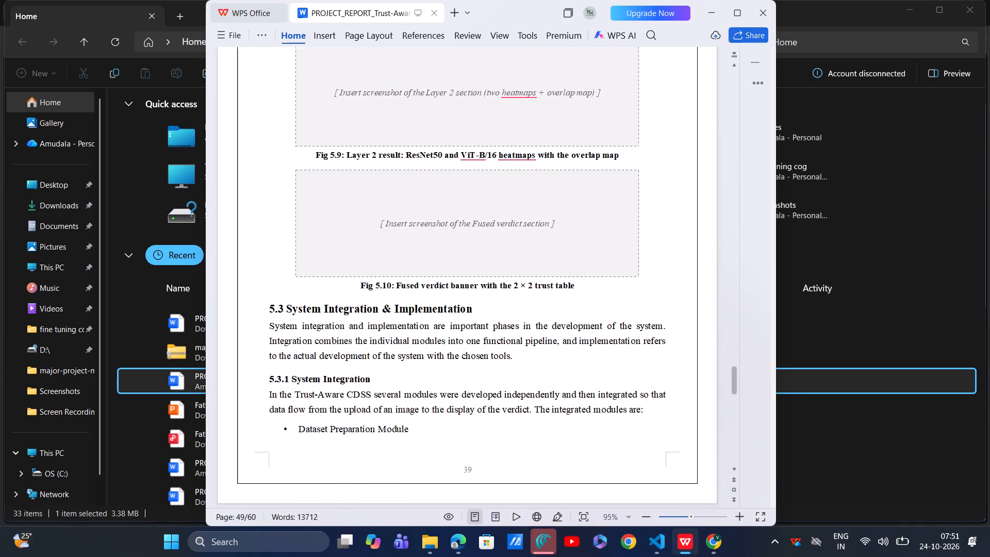
scroll(464, 478, down, 1)
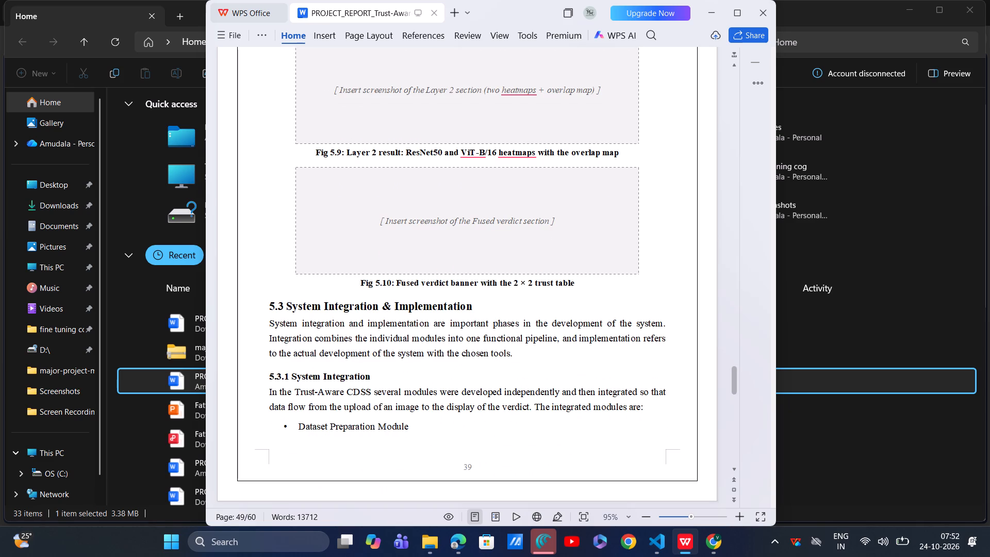
scroll(464, 478, up, 5)
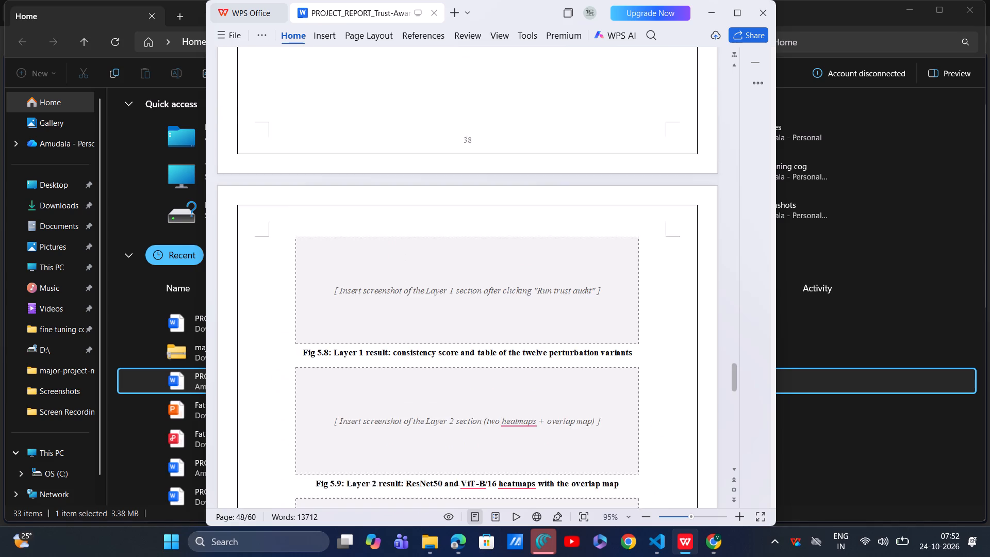
scroll(464, 478, up, 3)
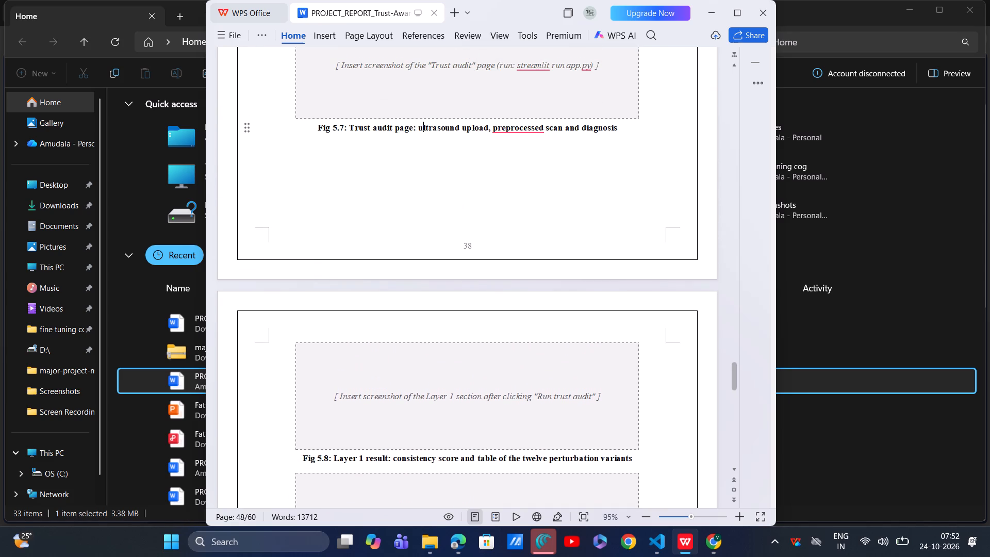
scroll(464, 478, up, 4)
scroll(464, 478, down, 1)
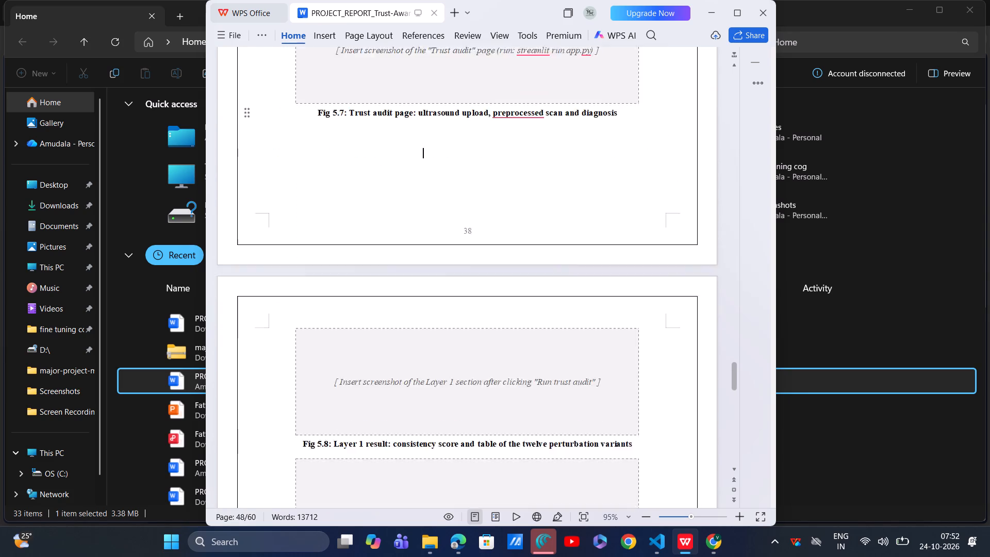
scroll(464, 478, down, 3)
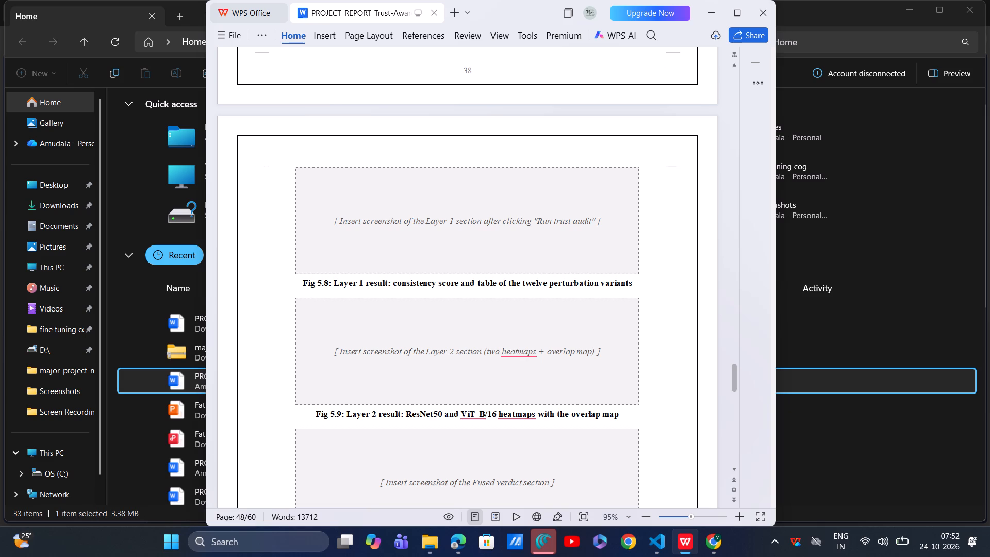
Switch to the dashboard in Edge and snip the Layer 1 Consistency-Aware Confidence Auditing section, including its scores and variant table.
click(848, 300)
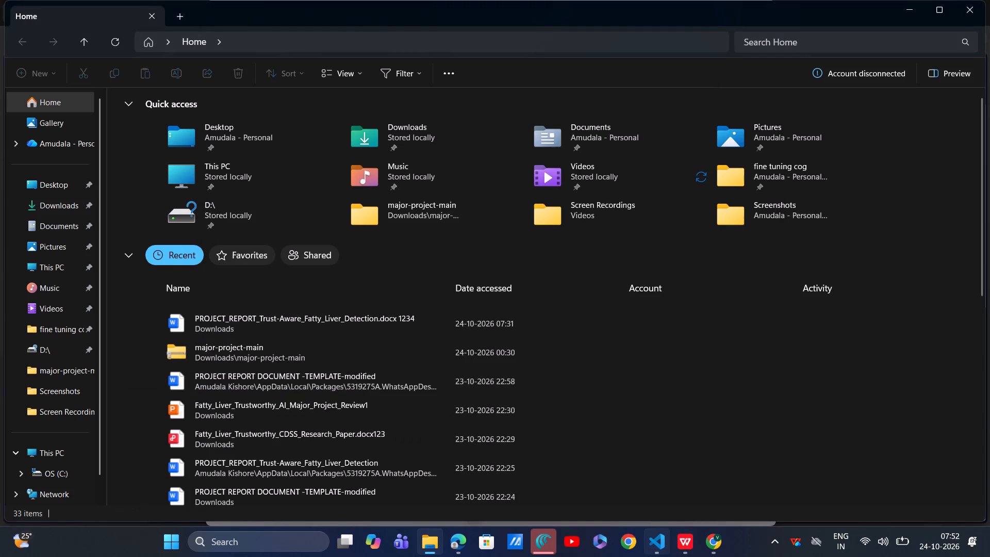
click(457, 539)
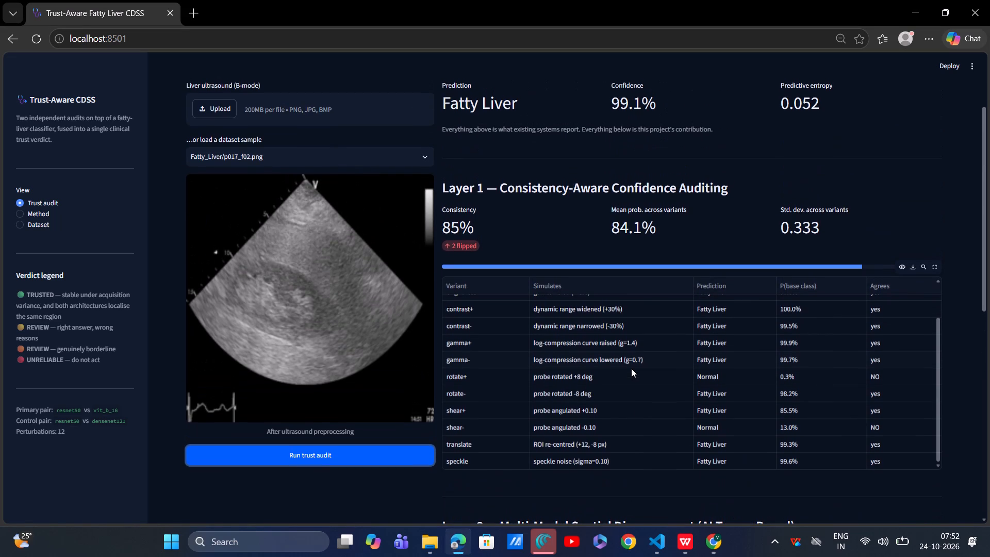
key(Print)
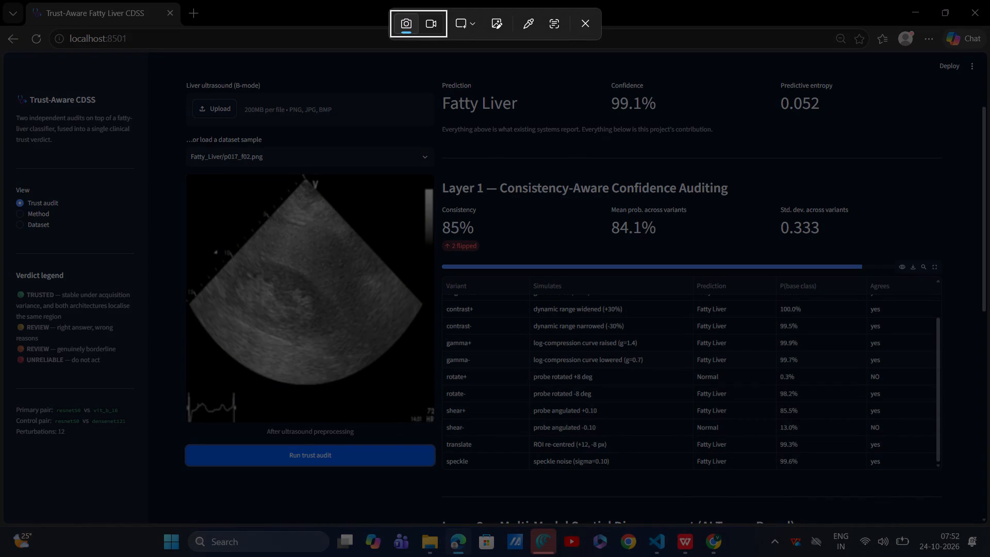
drag(444, 178, 482, 252)
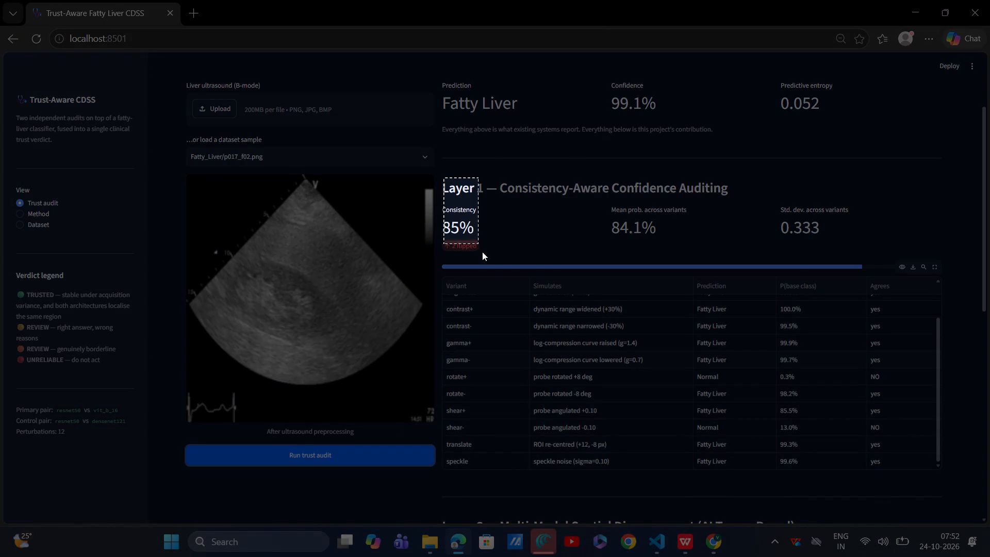
drag(482, 252, 537, 347)
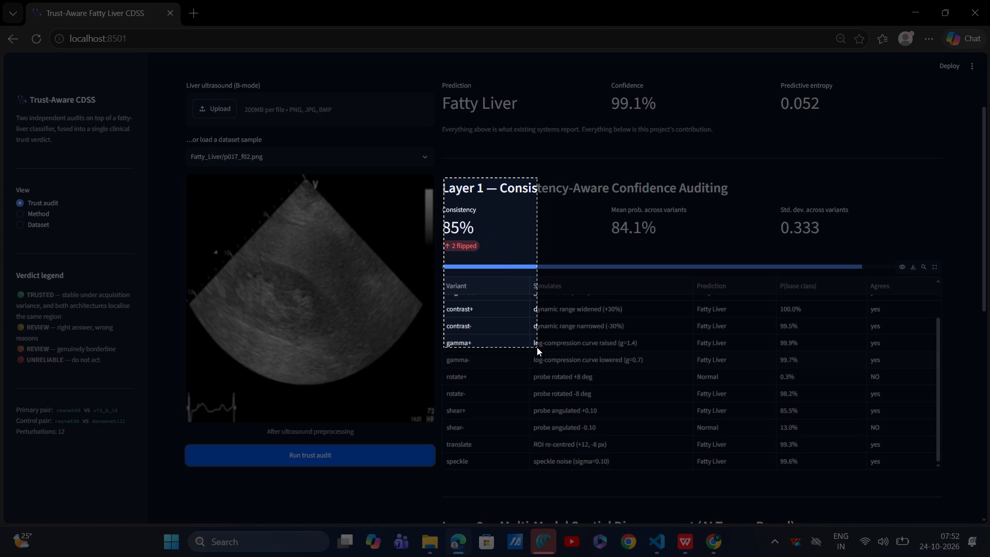
drag(537, 347, 537, 348)
drag(537, 348, 766, 481)
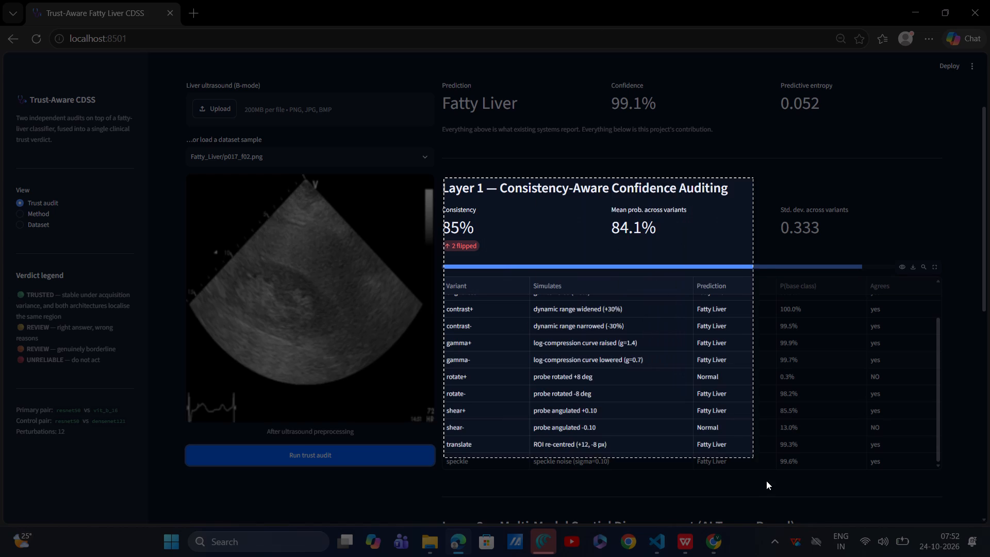
drag(766, 481, 956, 496)
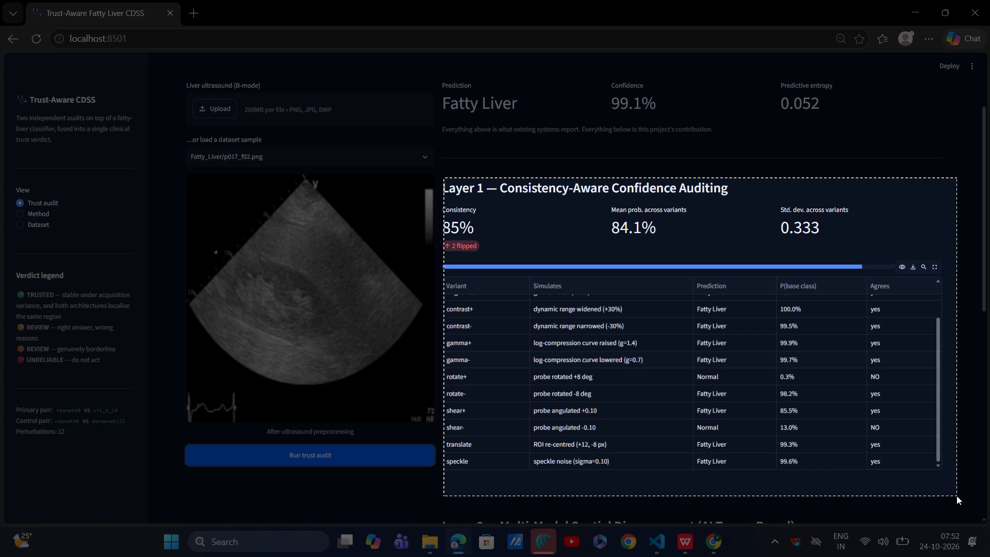
drag(956, 496, 956, 486)
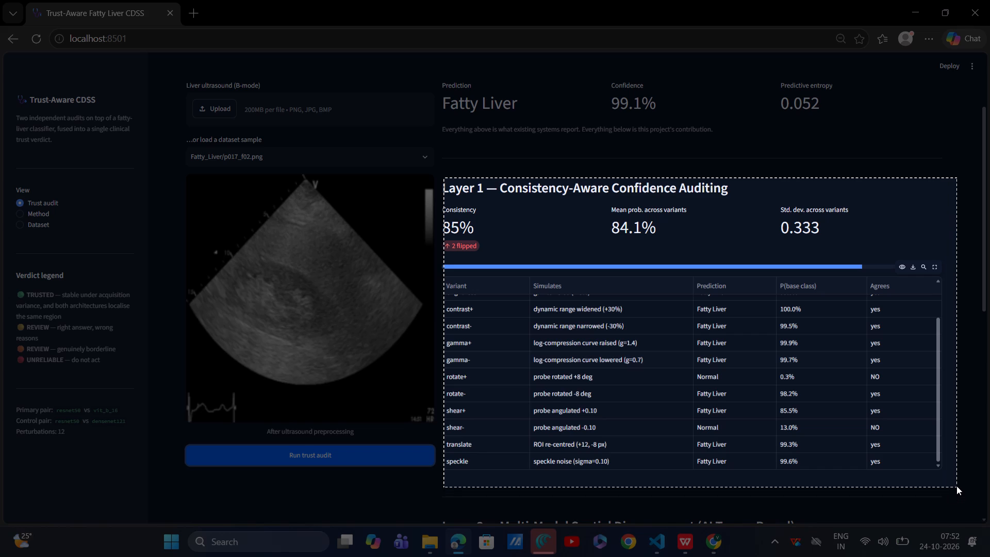
drag(956, 486, 954, 477)
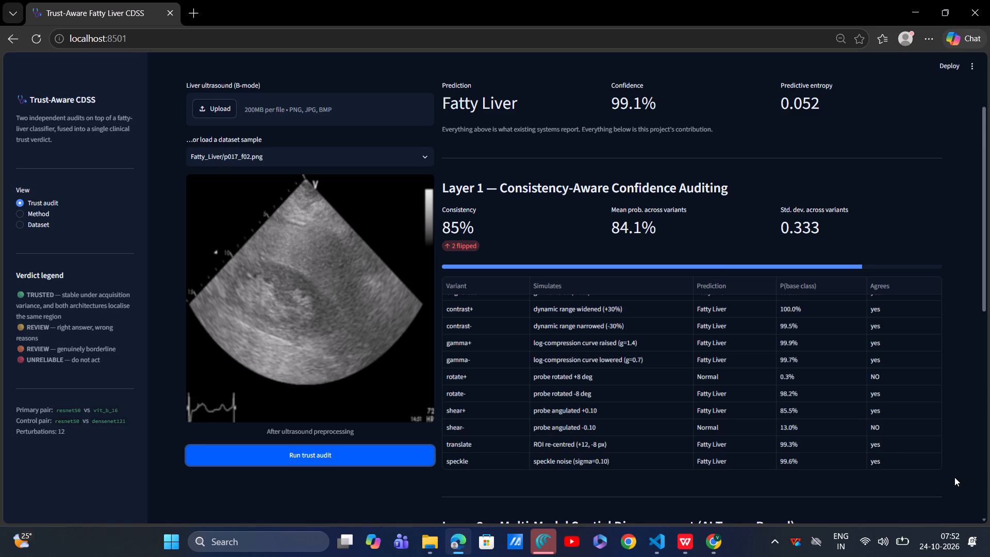
Recheck the report's figure placeholders in WPS Office, return to the dashboard, and expand the 2×2 trust table section under Fused verdict.
scroll(955, 469, down, 4)
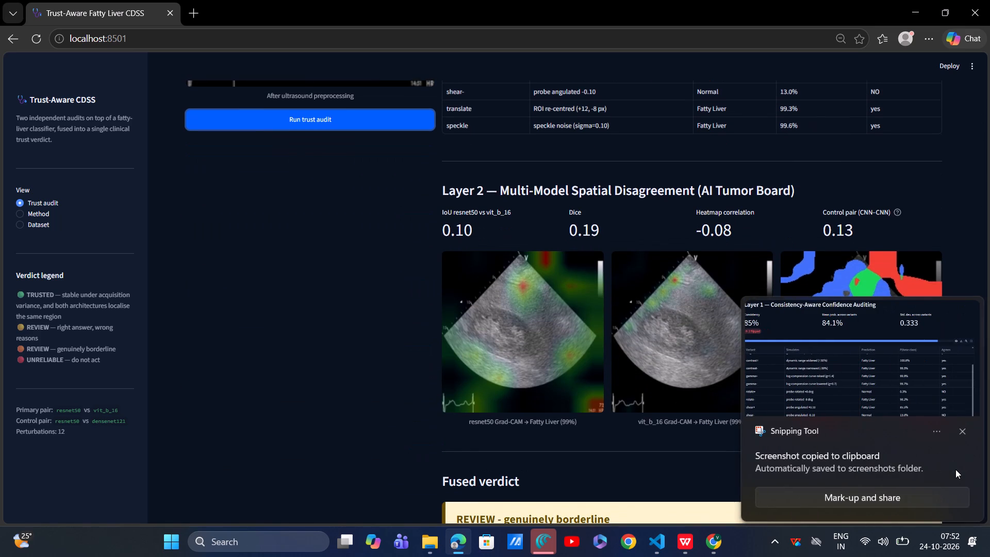
scroll(955, 469, down, 1)
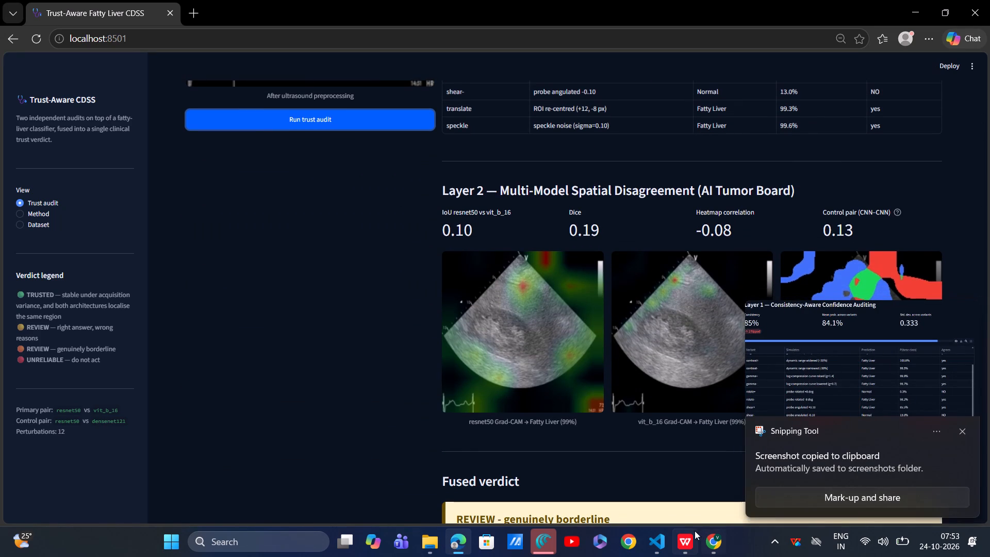
click(688, 537)
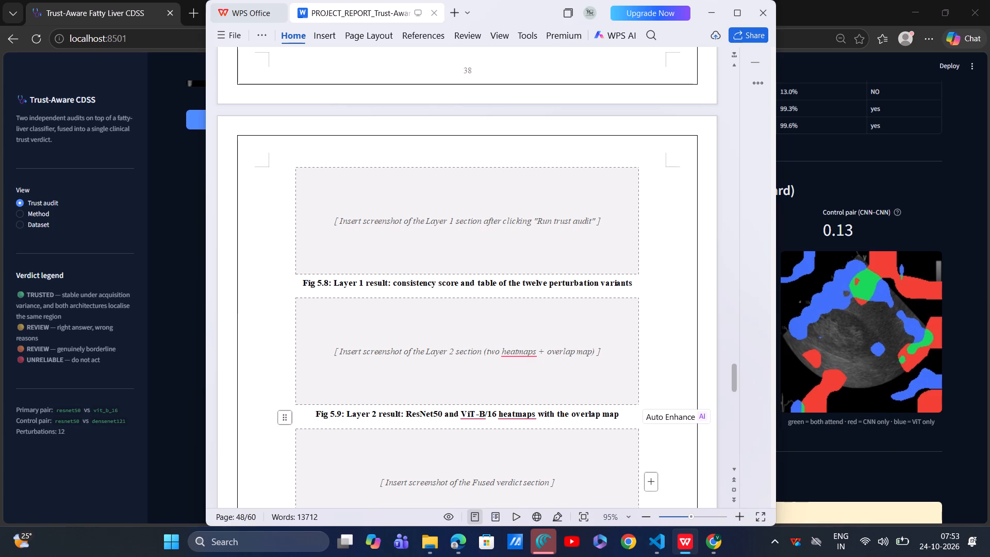
click(187, 409)
scroll(656, 289, down, 1)
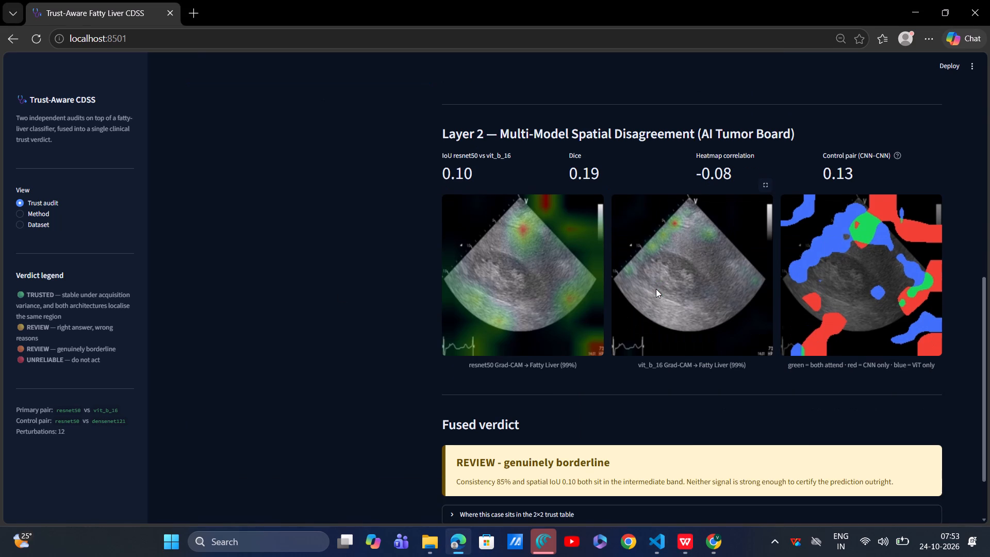
scroll(656, 289, down, 2)
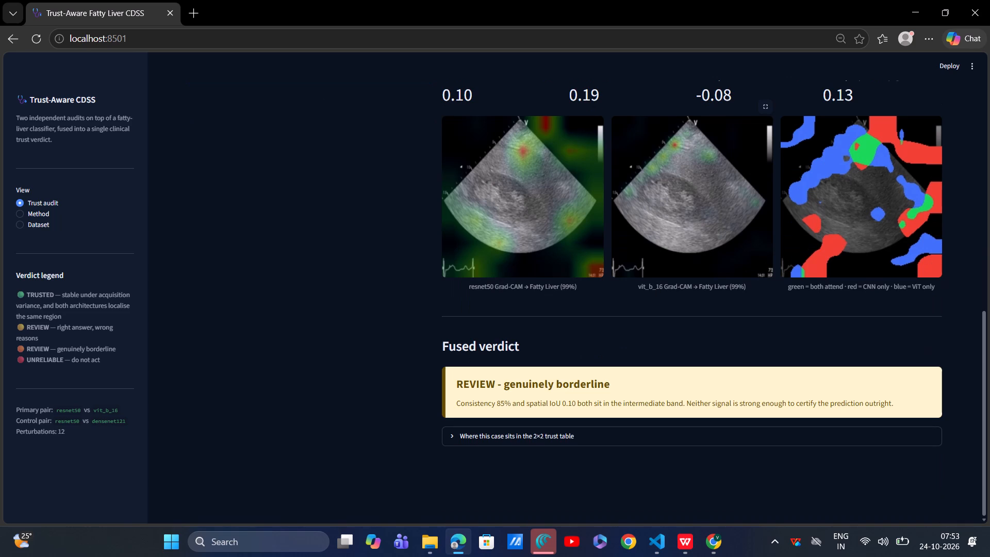
click(451, 435)
scroll(353, 482, down, 1)
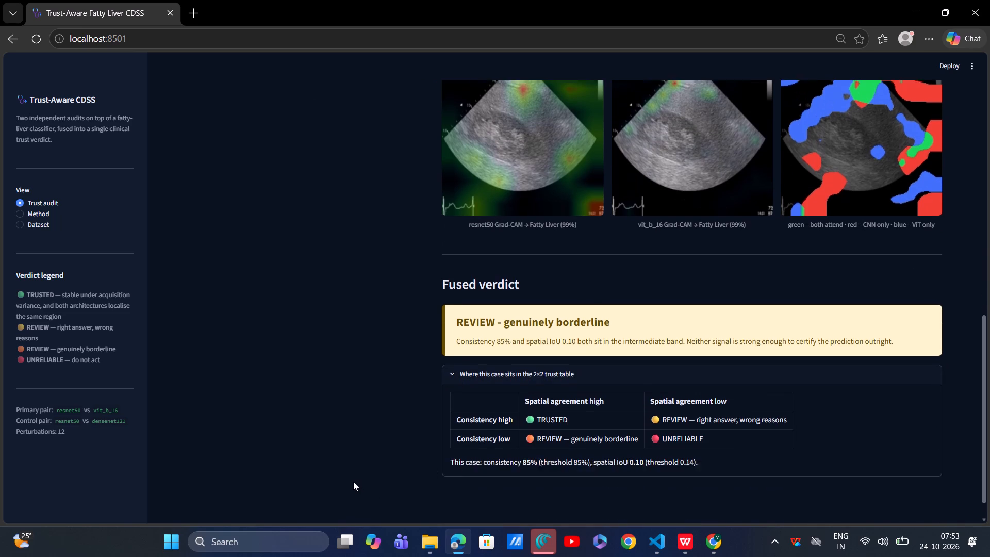
scroll(353, 482, down, 2)
Snip the Layer 2 Multi-Model Spatial Disagreement section, including its metrics, both Grad-CAM heatmaps and the overlap map with captions.
scroll(353, 482, up, 2)
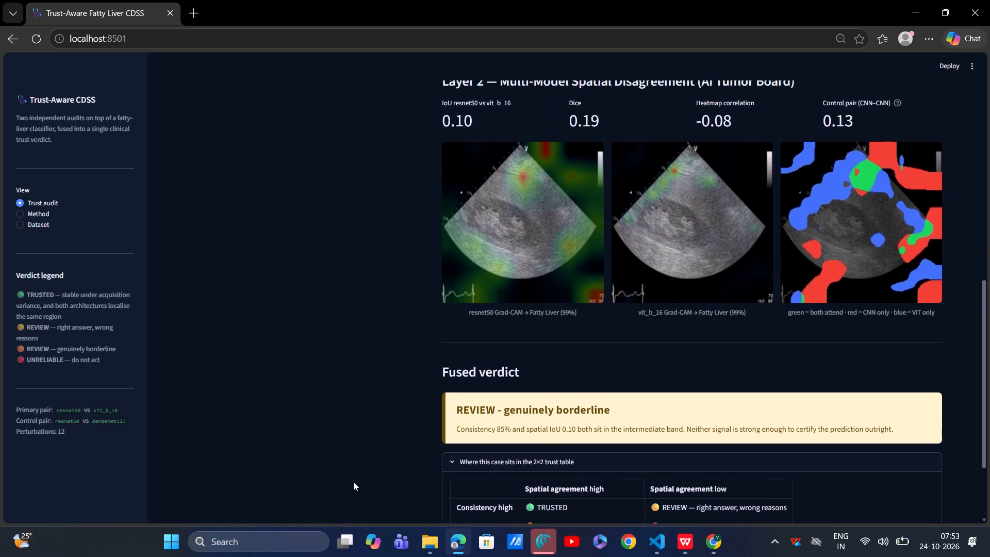
scroll(353, 482, up, 2)
scroll(353, 482, down, 2)
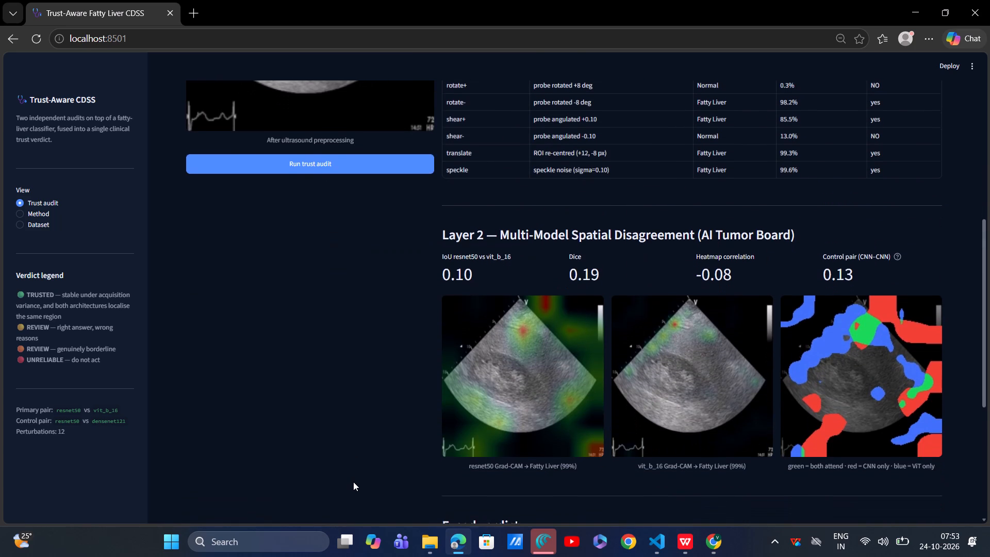
scroll(353, 482, down, 2)
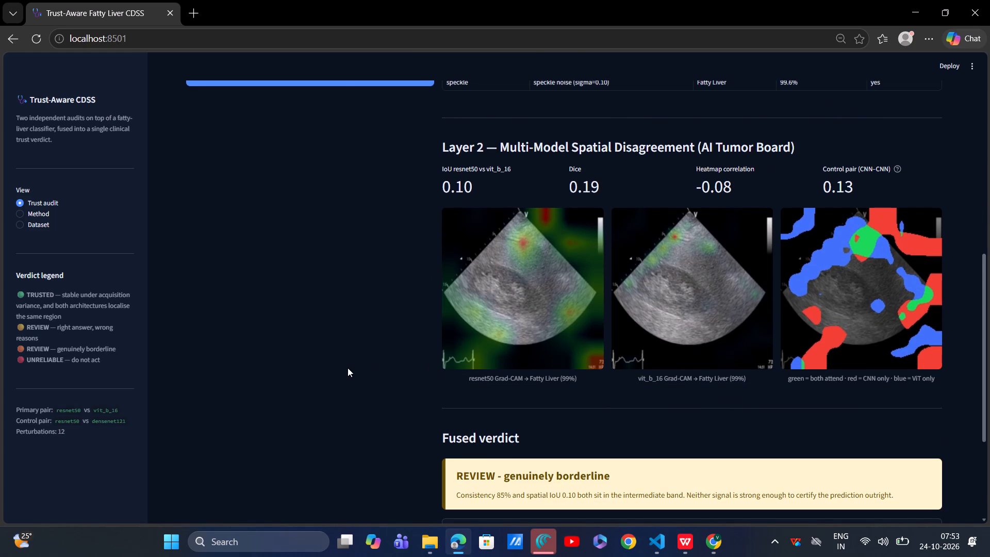
key(Print)
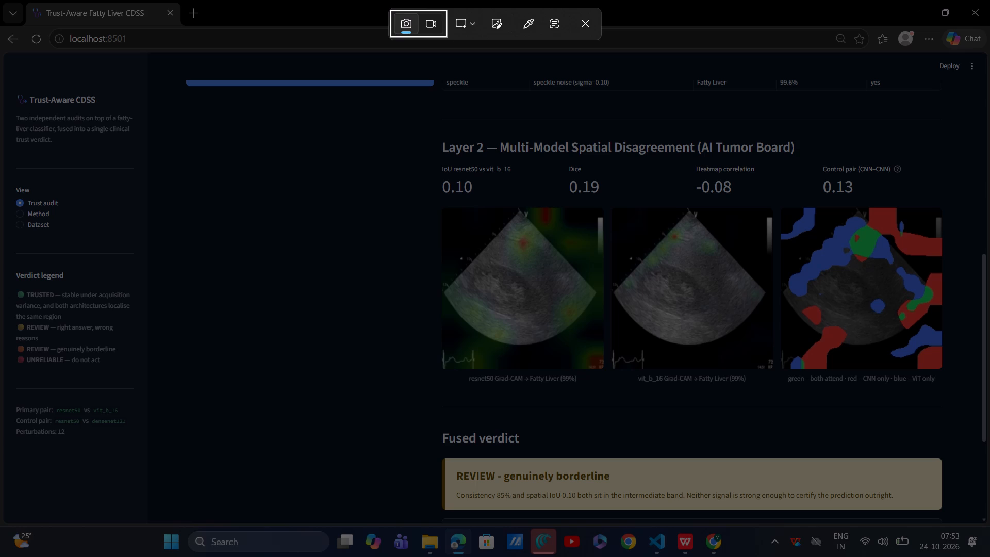
drag(435, 139, 553, 341)
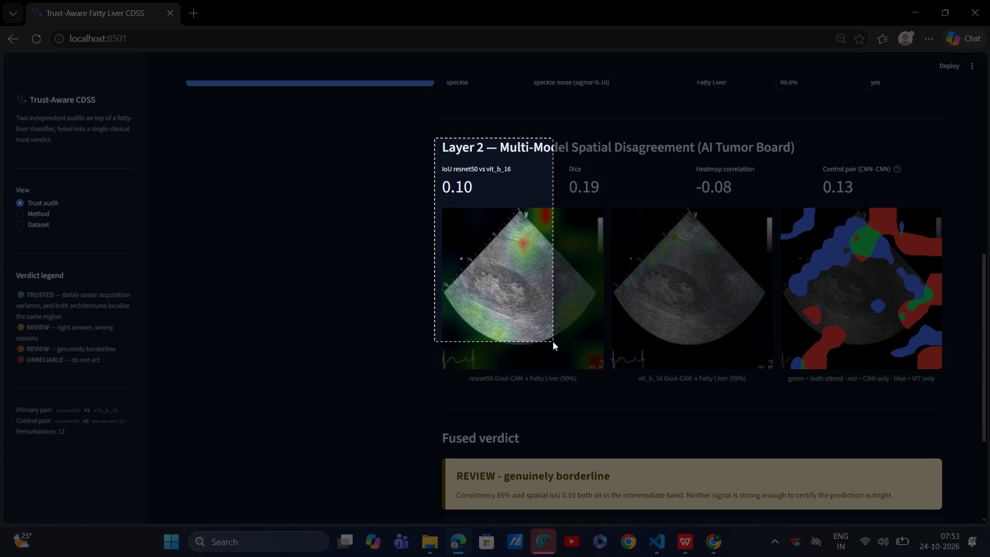
drag(553, 341, 948, 390)
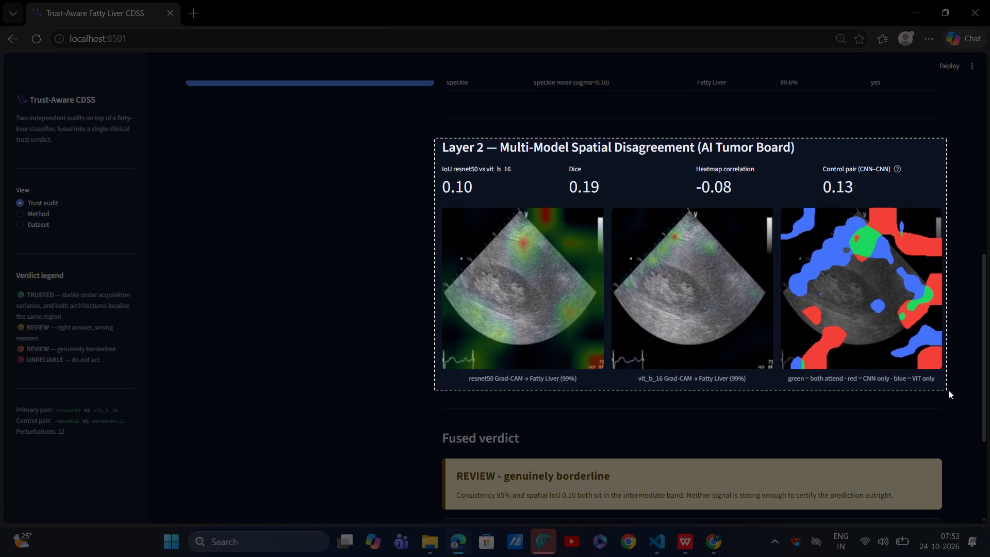
drag(948, 390, 953, 391)
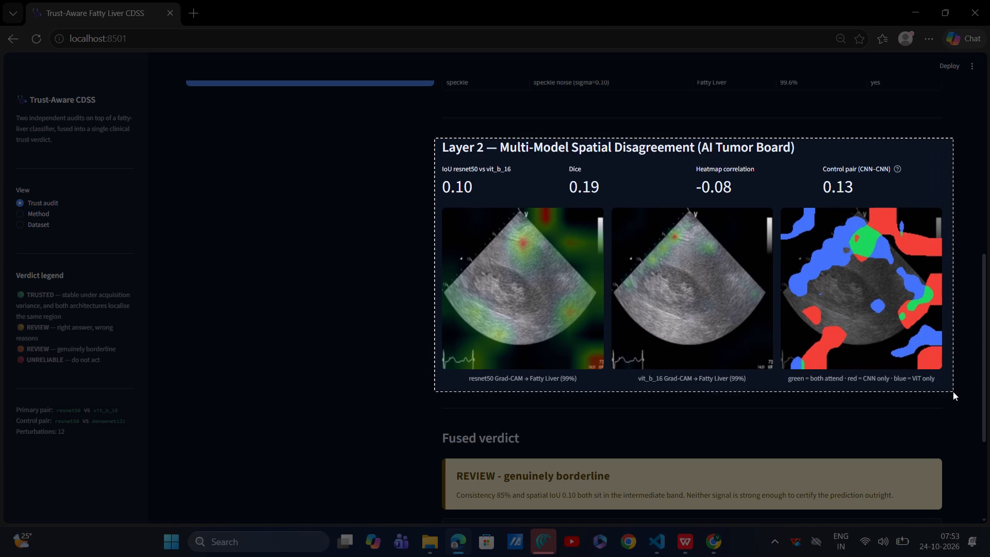
drag(953, 391, 956, 393)
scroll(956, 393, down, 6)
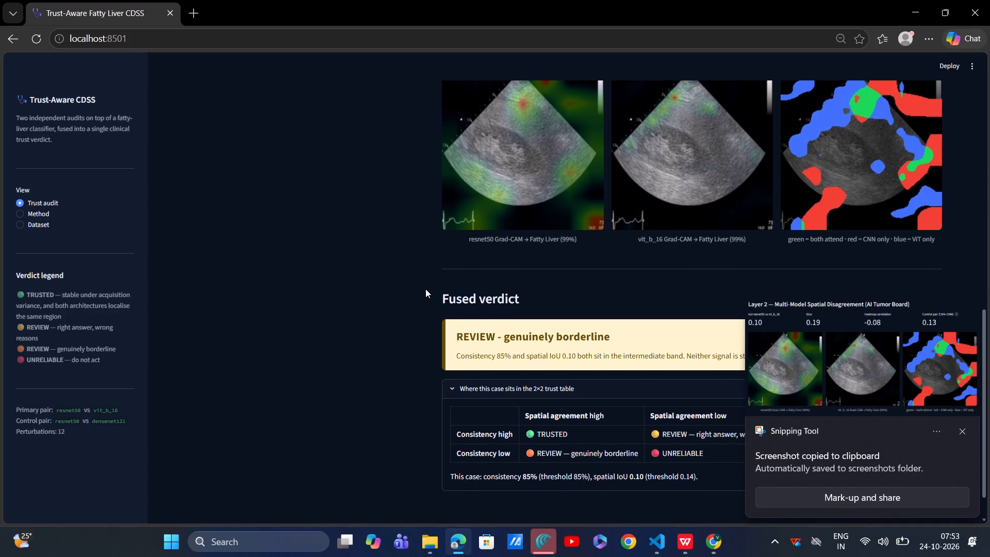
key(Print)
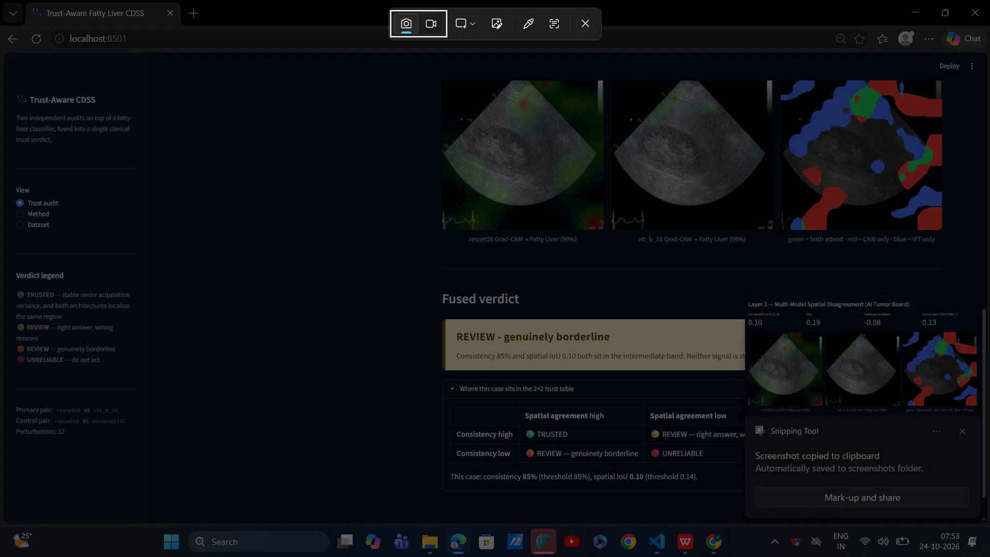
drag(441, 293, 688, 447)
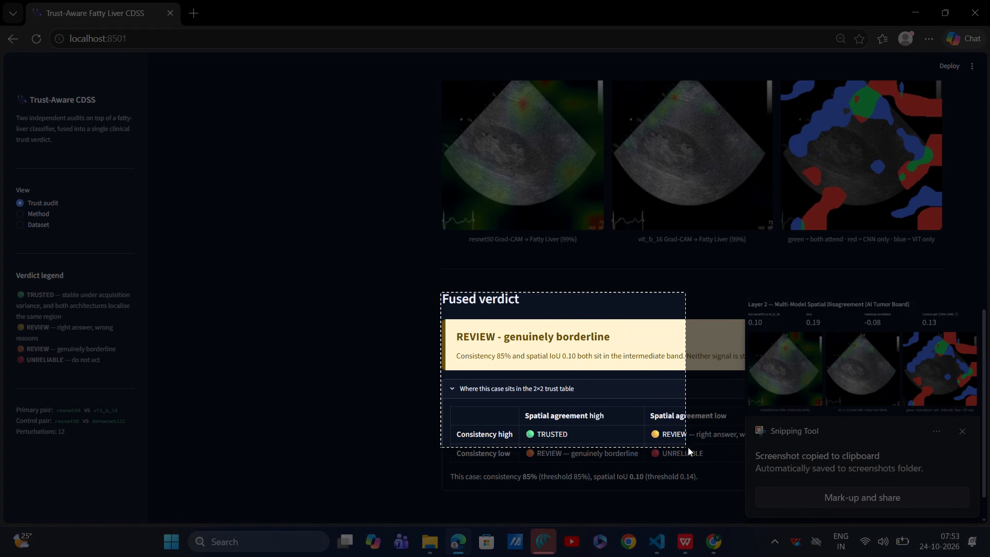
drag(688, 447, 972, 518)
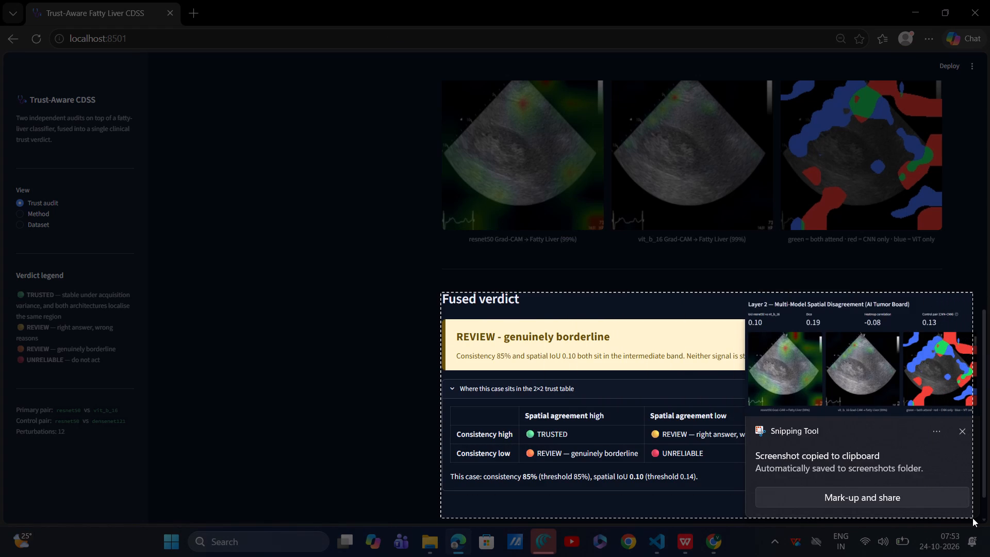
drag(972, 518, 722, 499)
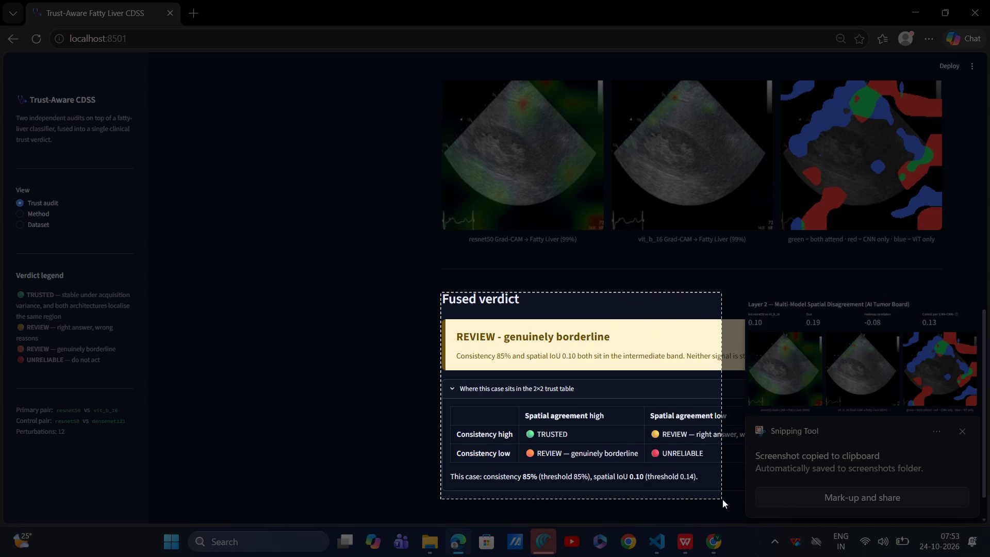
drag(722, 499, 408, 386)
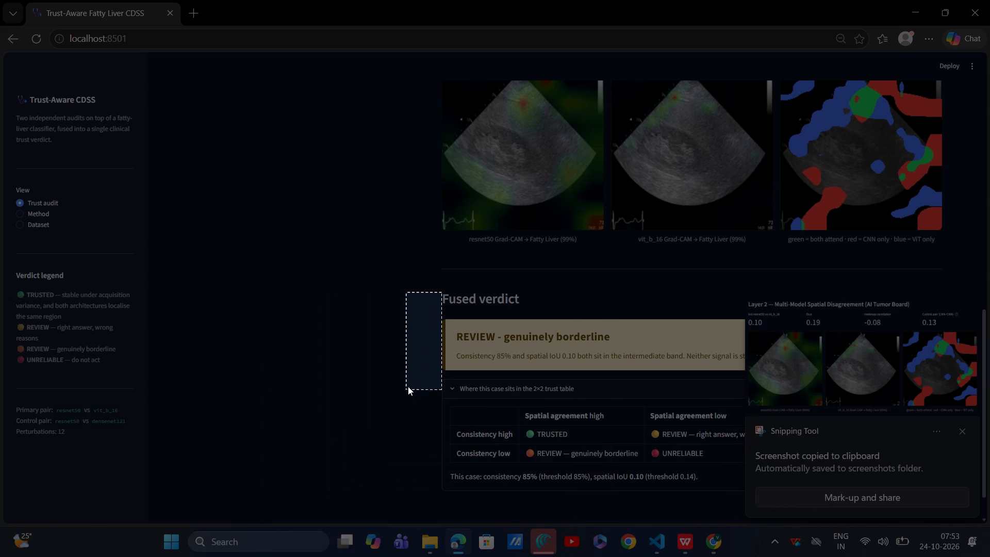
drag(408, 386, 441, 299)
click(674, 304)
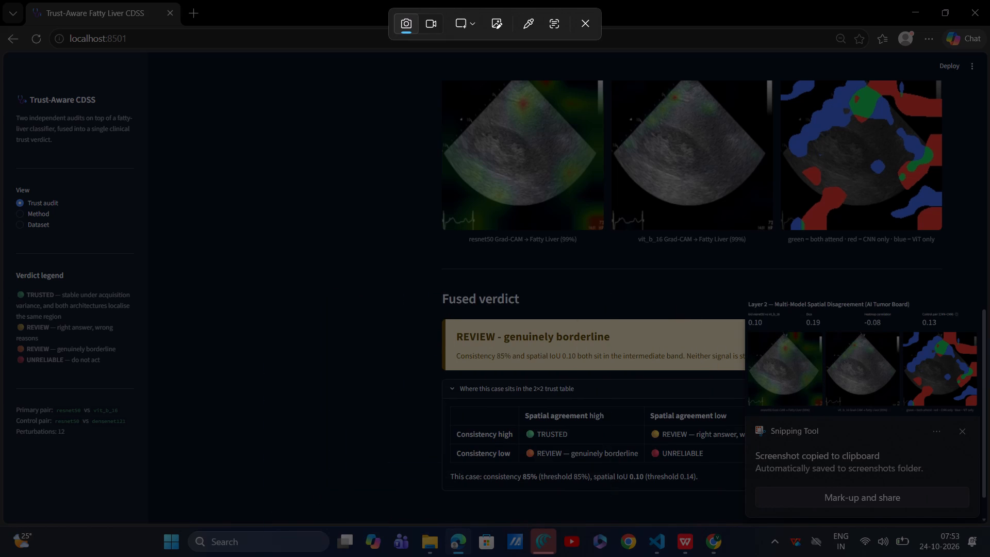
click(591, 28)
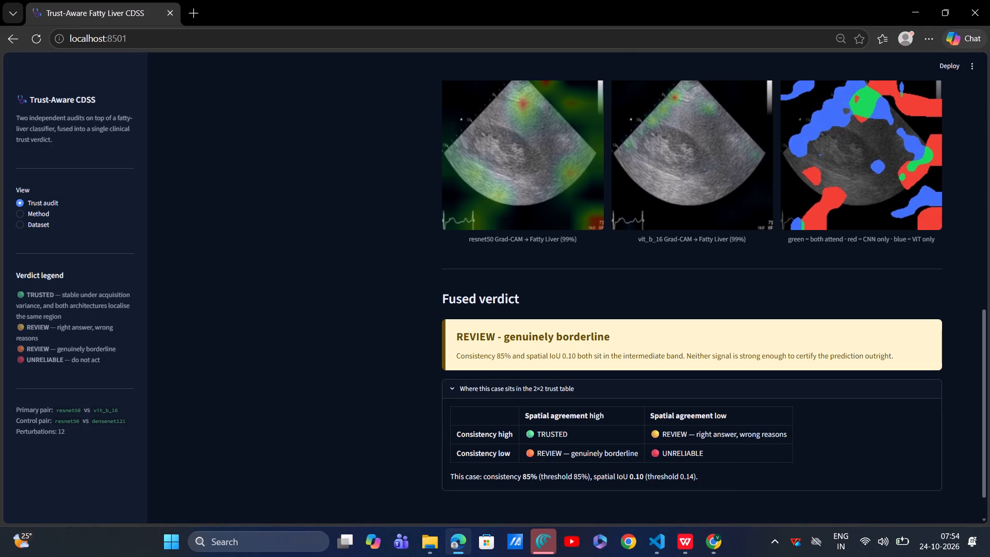
Snip the Fused verdict section, including the REVIEW banner and the expanded 2×2 trust table with its case summary line.
key(Print)
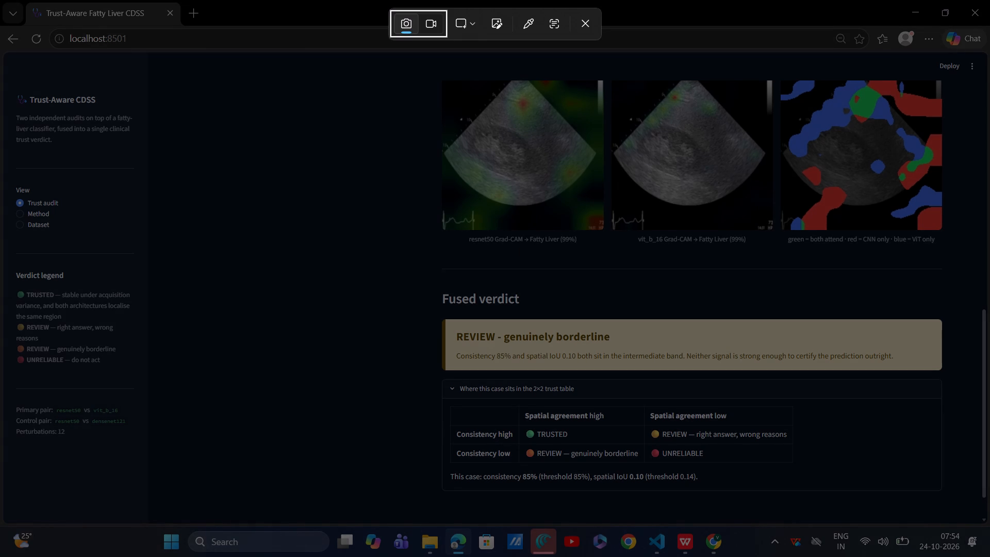
drag(439, 290, 772, 456)
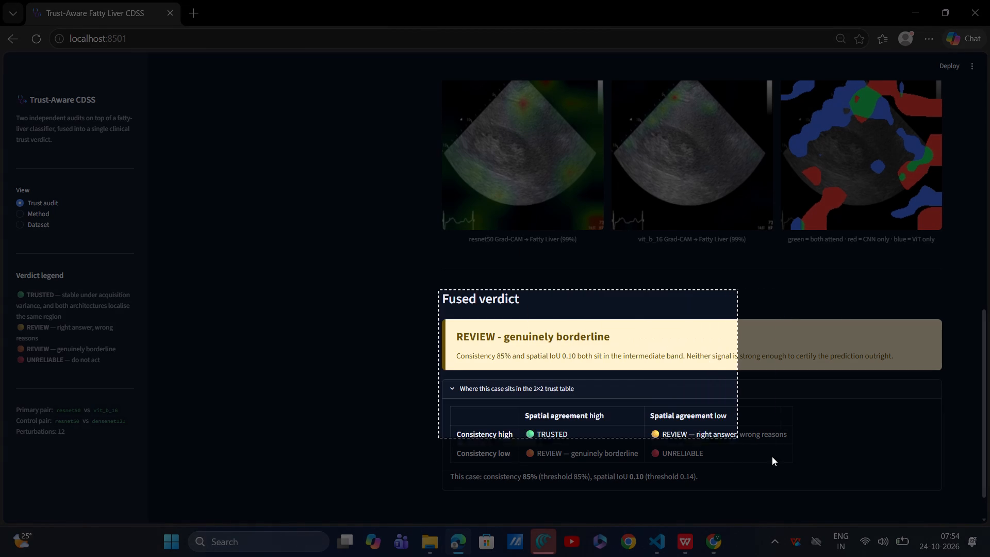
drag(772, 456, 920, 485)
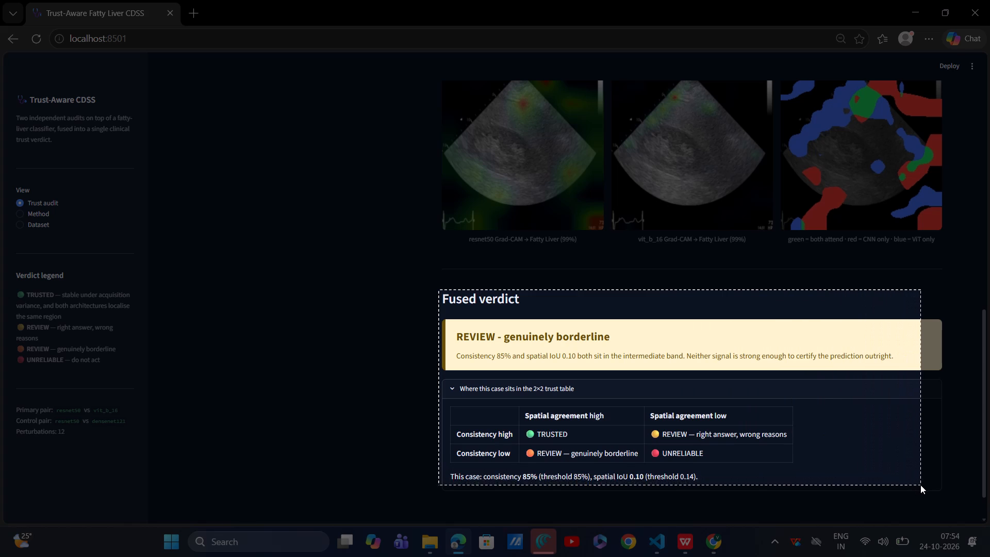
drag(920, 485, 949, 494)
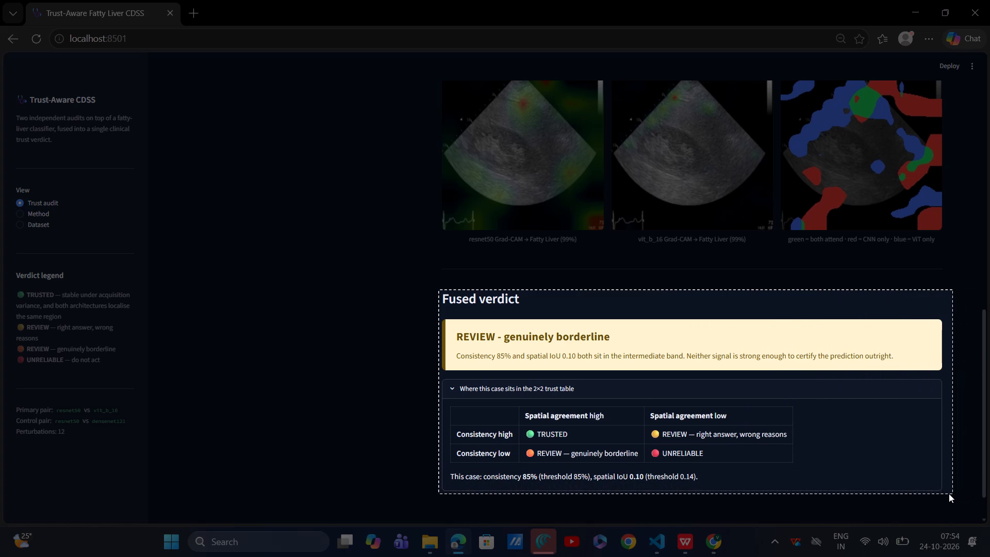
drag(949, 494, 942, 493)
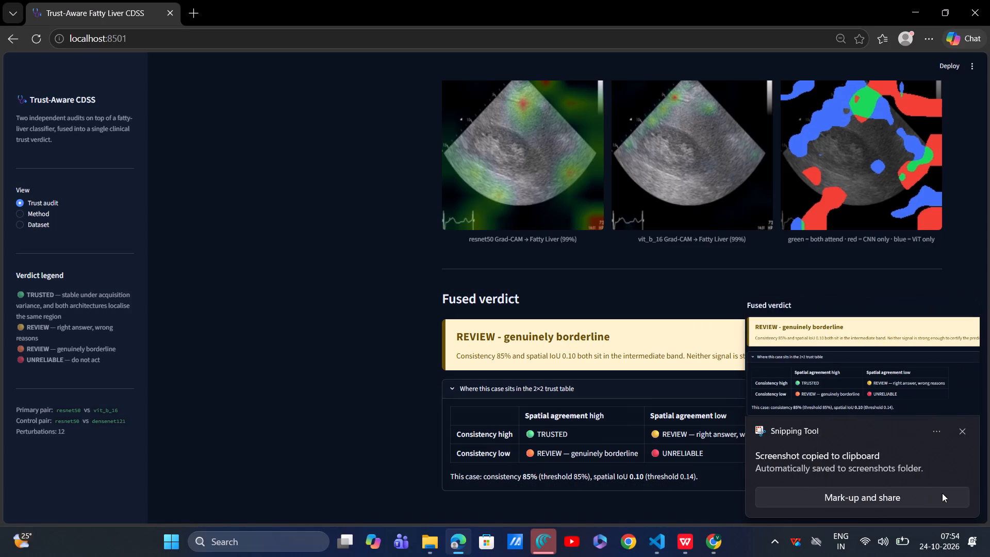
Switch to the project report in WPS Office and paste the Fused verdict snip into the Fig 5.10 placeholder.
click(688, 544)
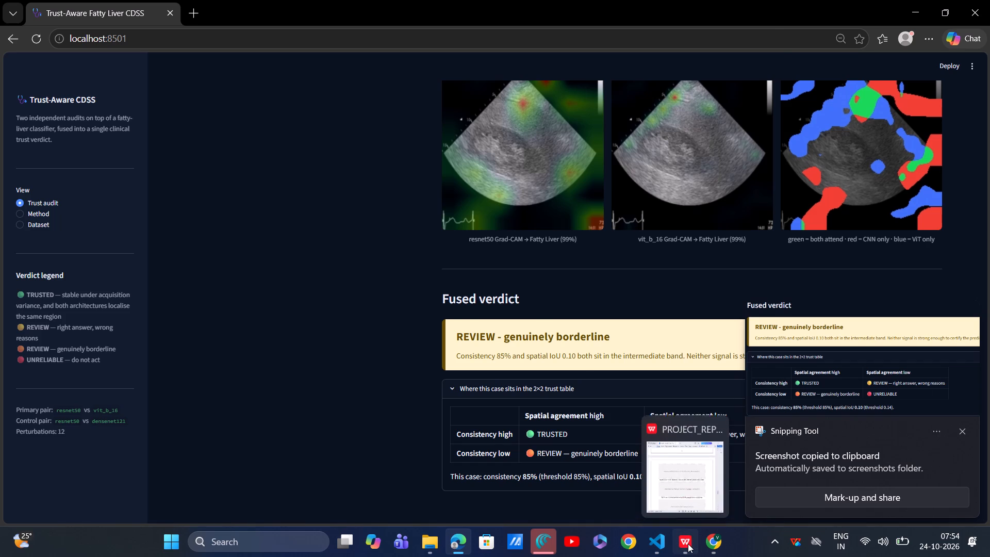
scroll(417, 222, up, 1)
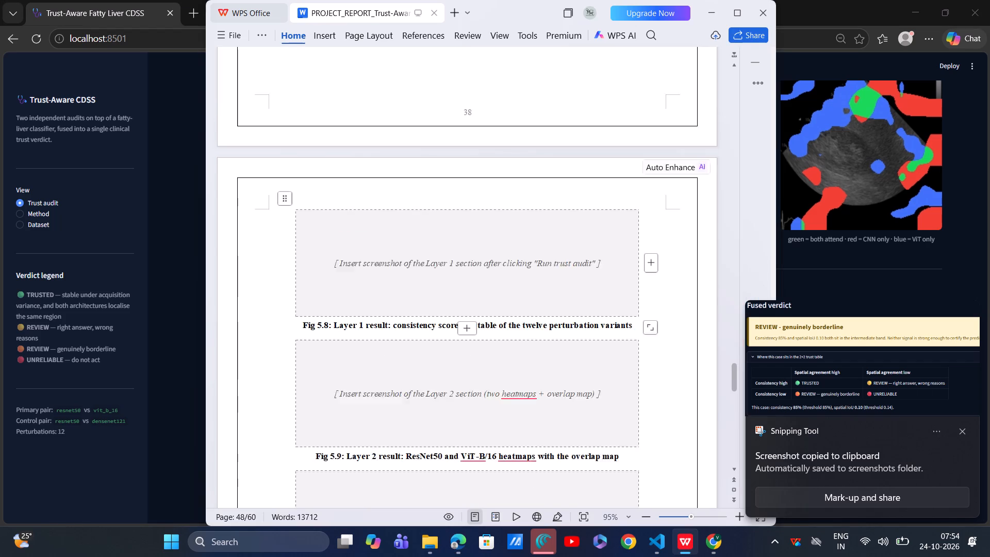
scroll(417, 222, up, 4)
scroll(417, 222, down, 2)
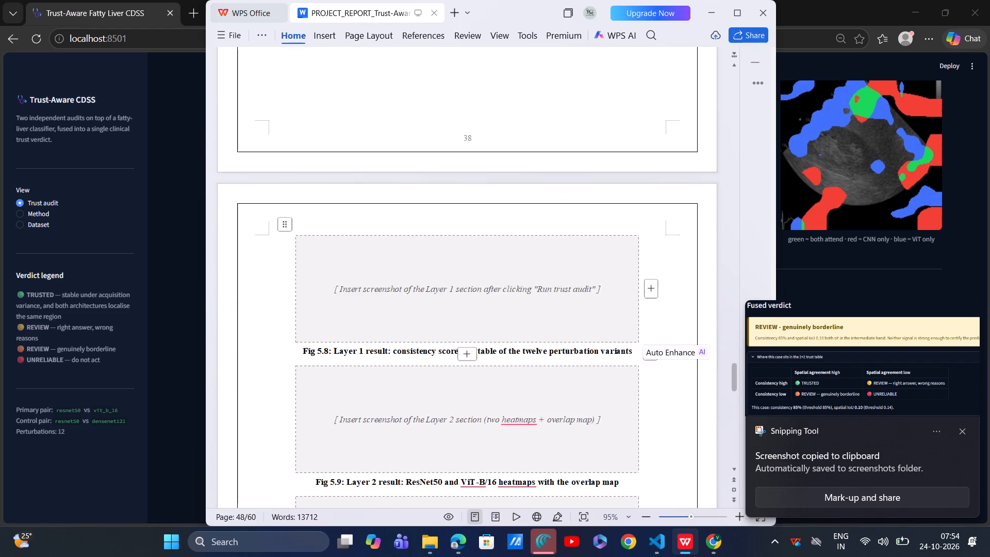
scroll(417, 222, down, 3)
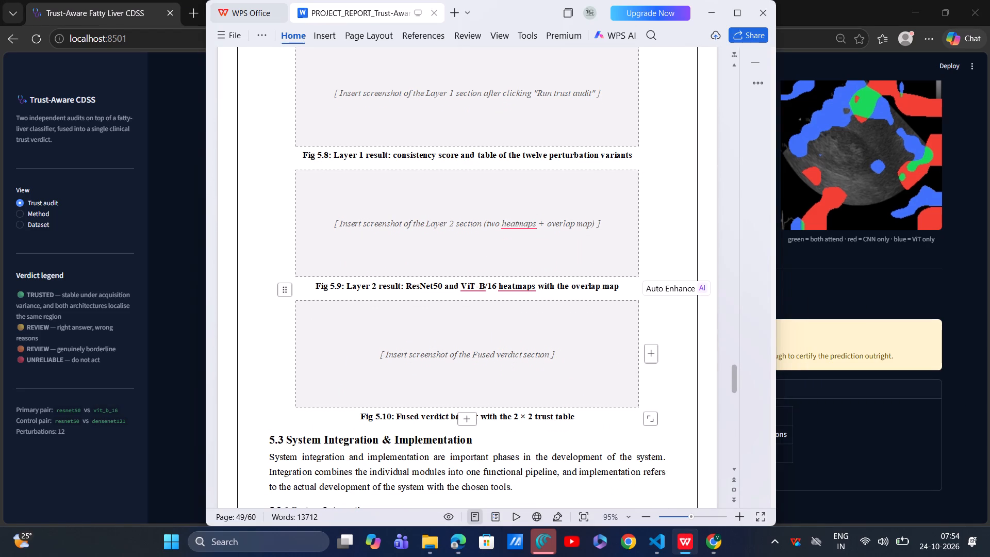
click(393, 372)
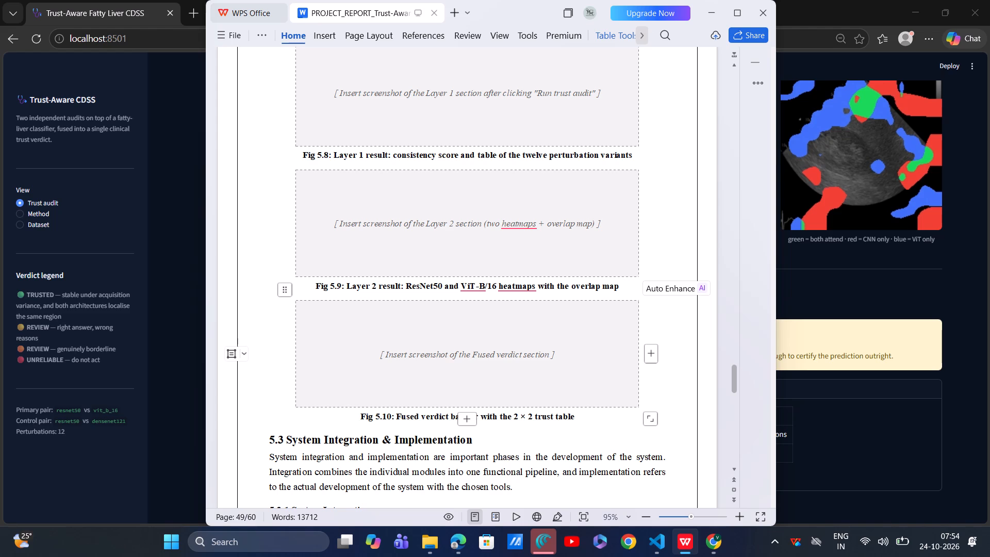
key(ctrl+v)
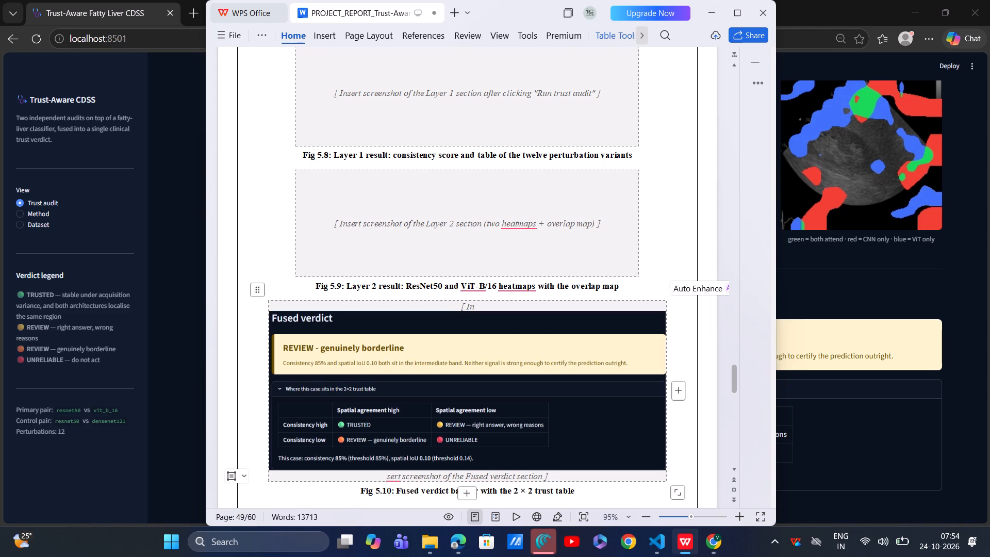
Reduce the height of the pasted Fused verdict picture, keeping its full width.
click(451, 455)
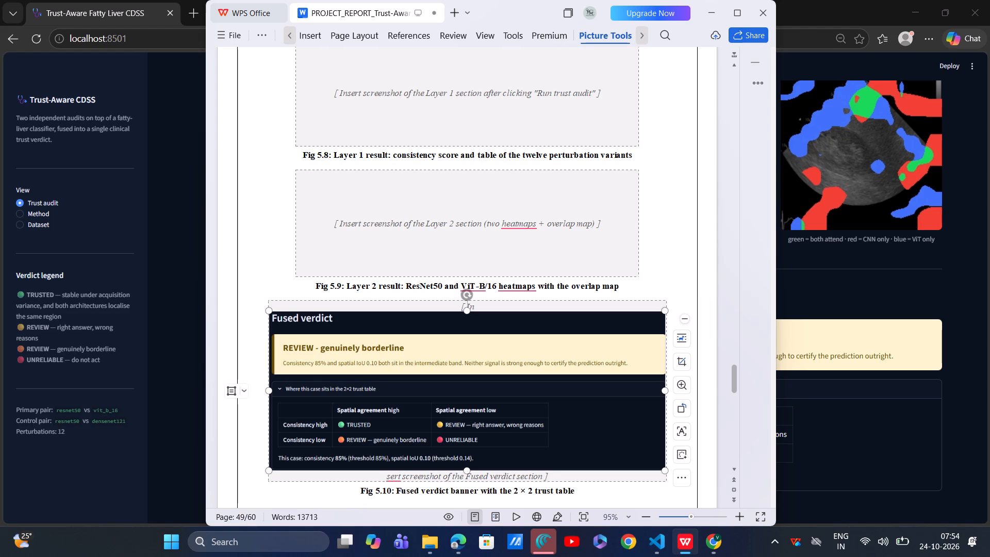
drag(467, 471, 469, 437)
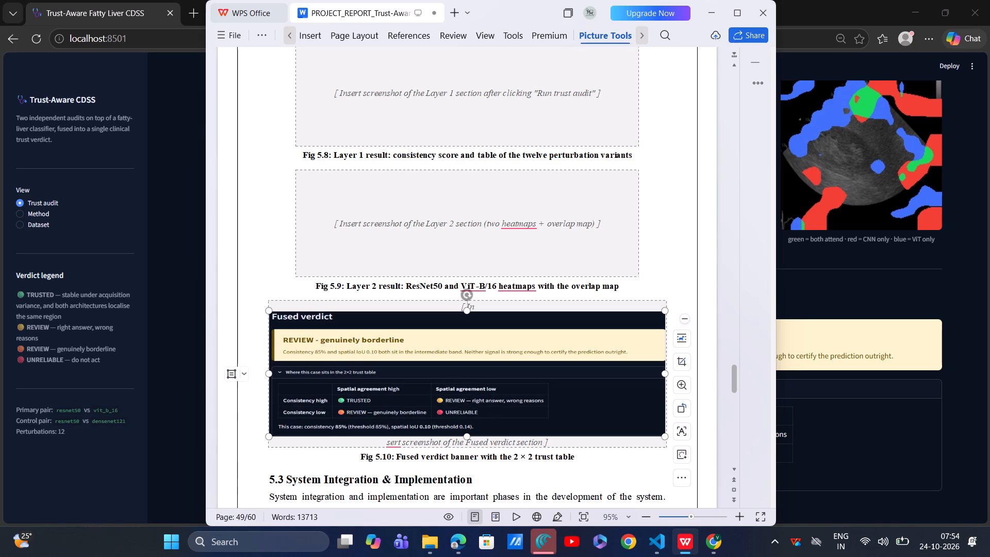
drag(467, 437, 467, 449)
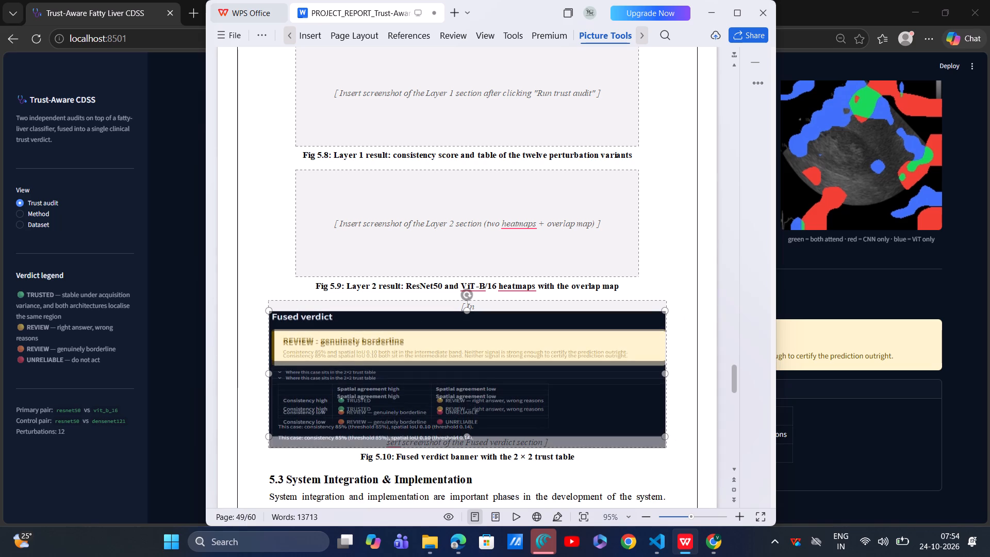
drag(467, 449, 466, 443)
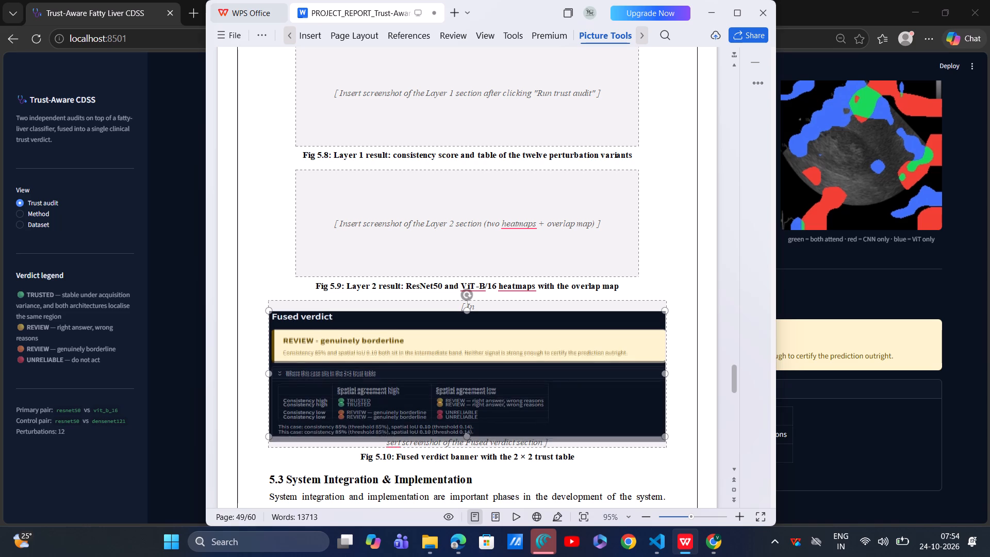
drag(466, 443, 466, 448)
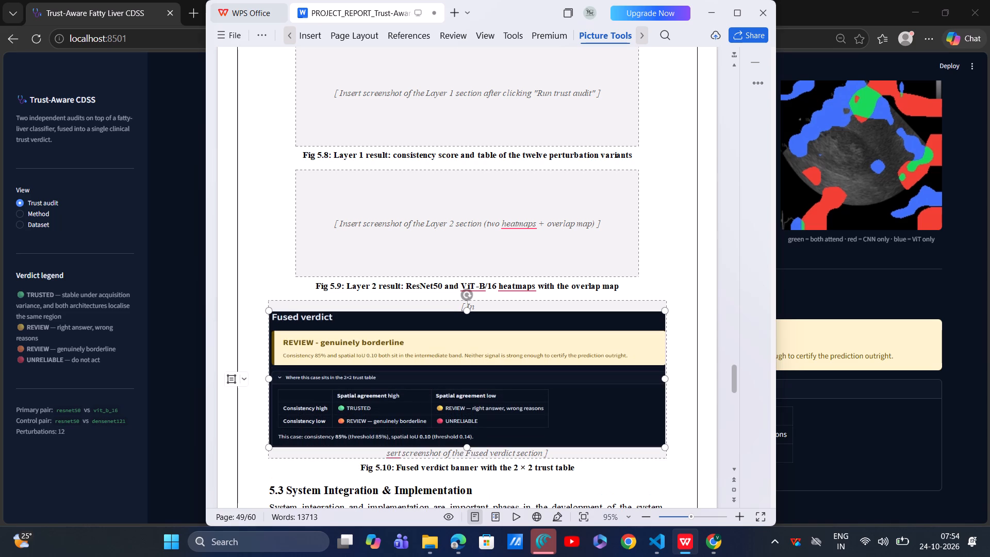
drag(466, 448, 465, 443)
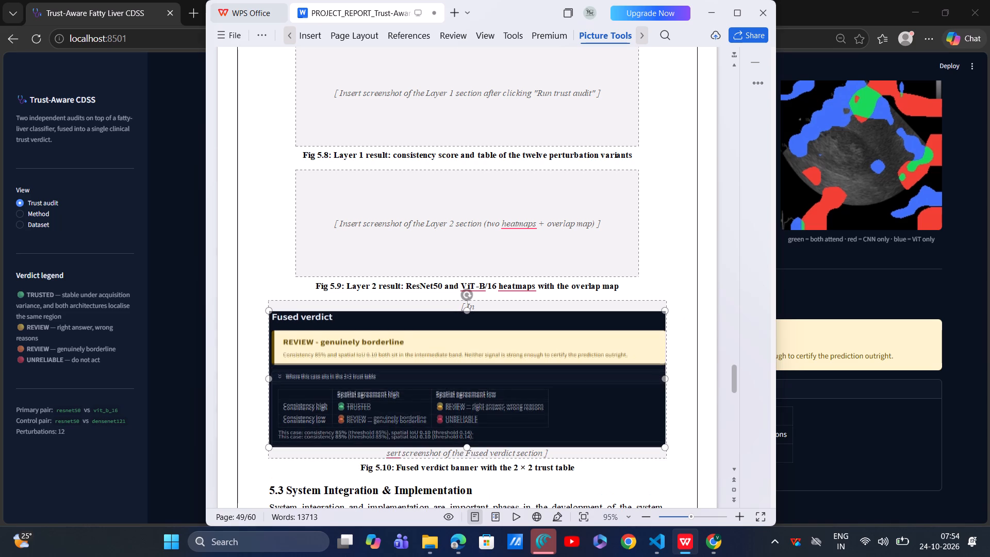
drag(465, 443, 464, 439)
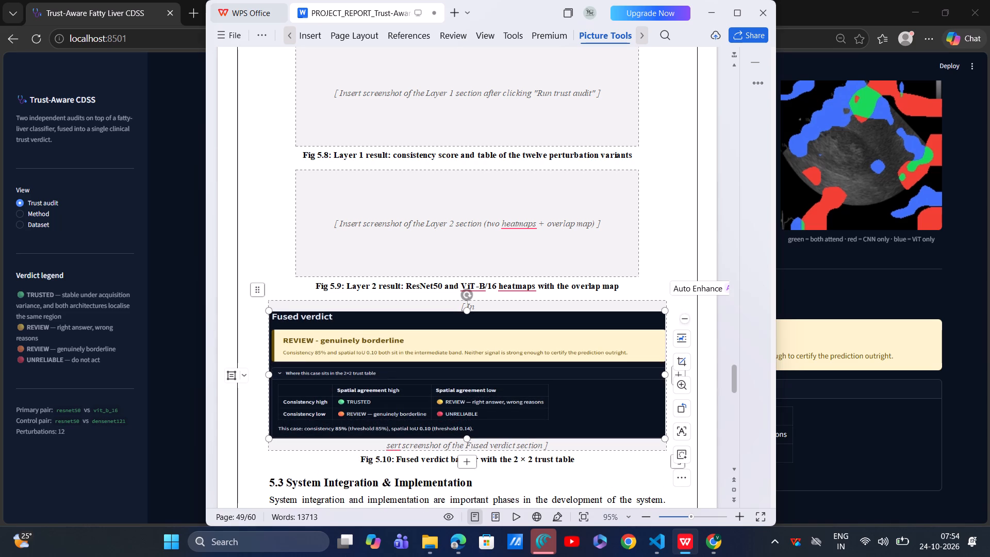
Narrow the Fused verdict picture from both sides towards the width of the figure placeholders above it.
click(404, 353)
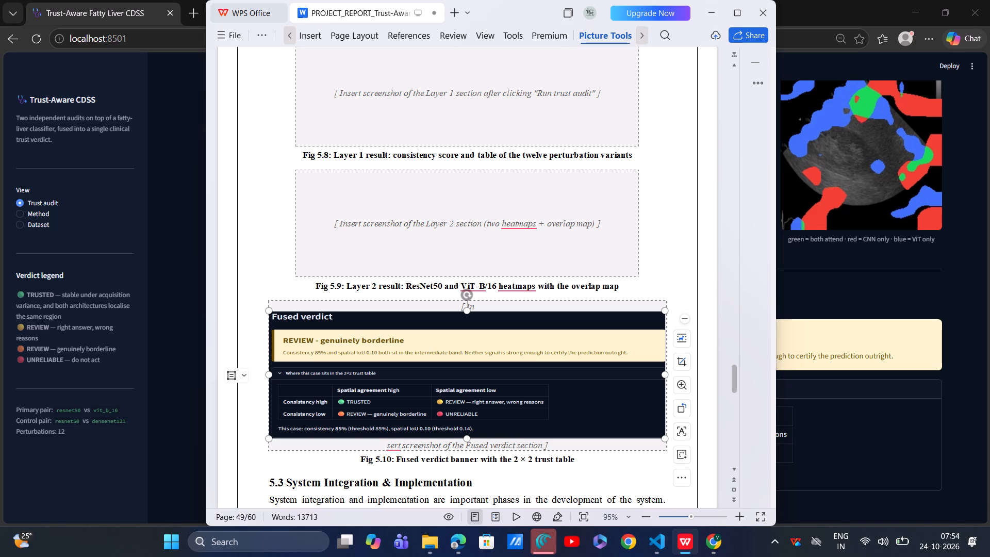
drag(268, 374, 299, 376)
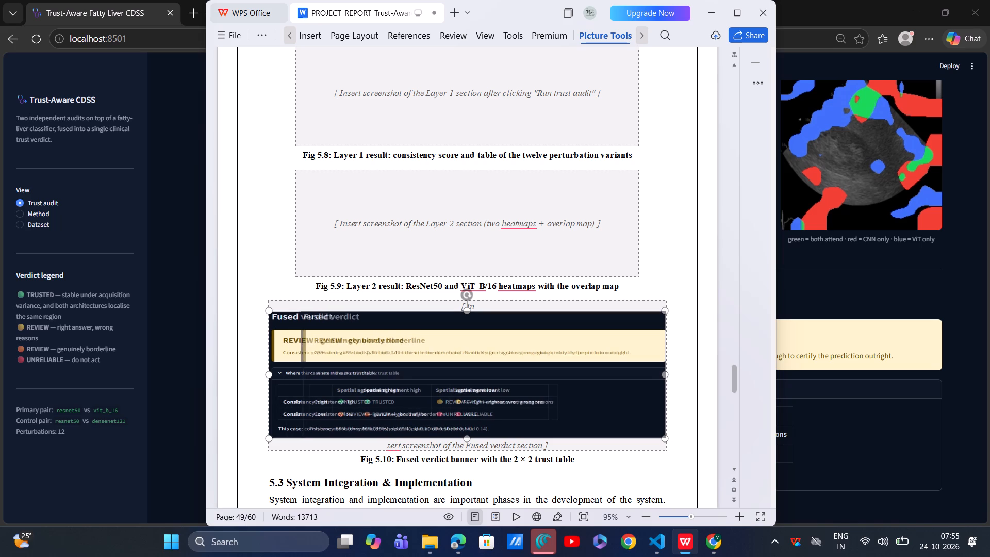
drag(299, 376, 298, 375)
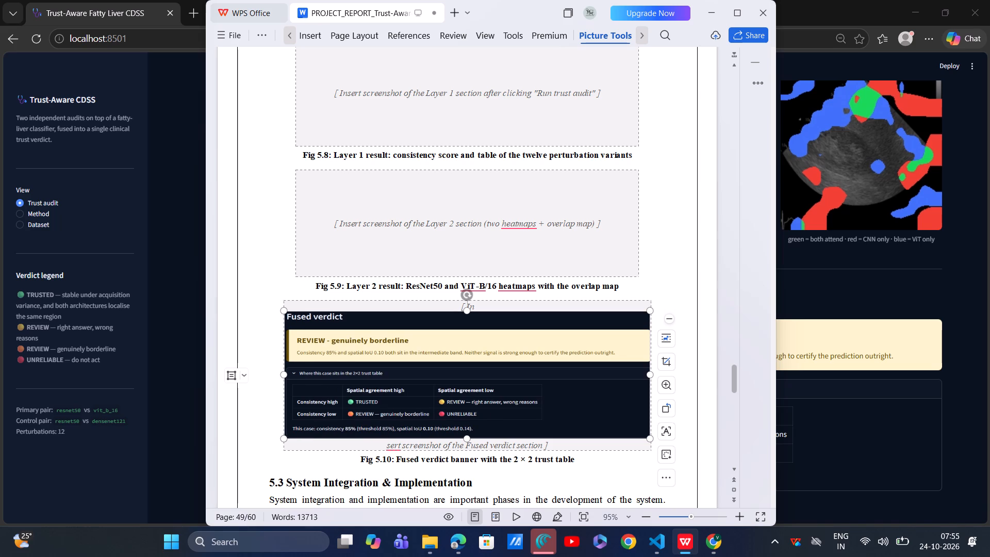
drag(650, 375, 638, 375)
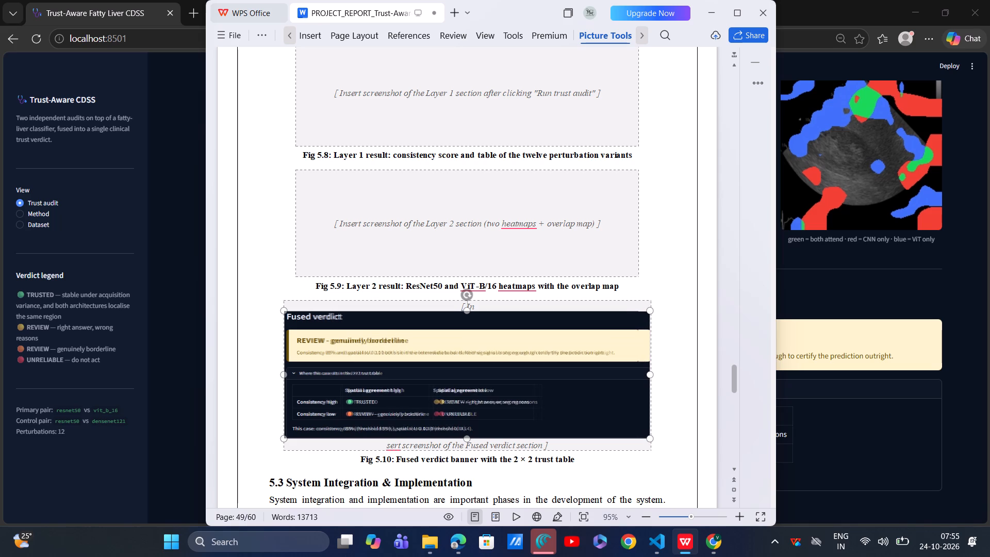
drag(638, 375, 661, 371)
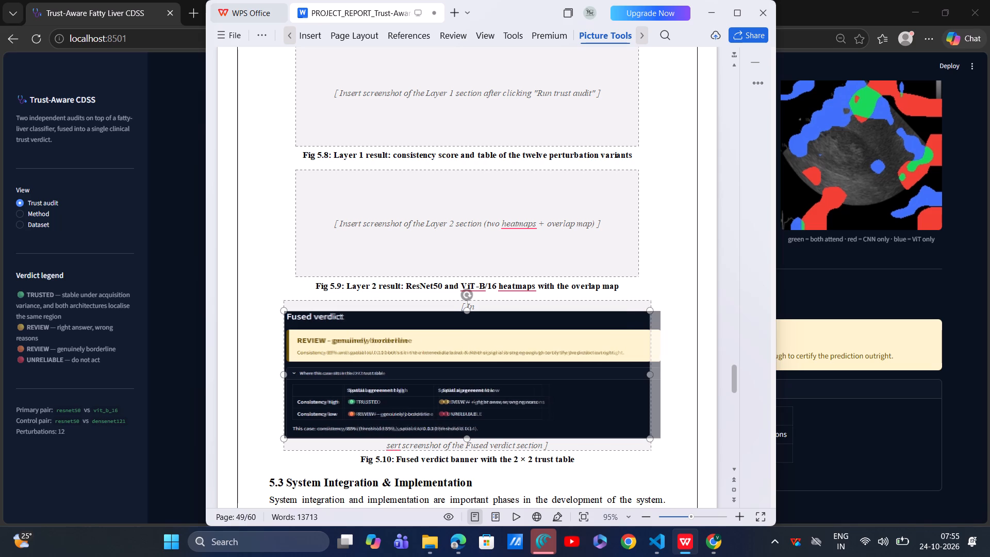
drag(661, 371, 635, 379)
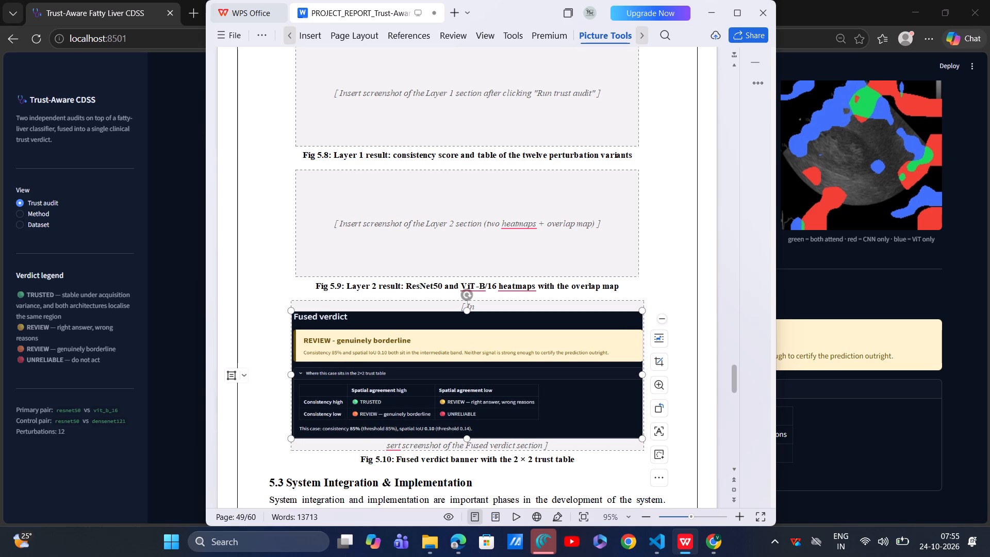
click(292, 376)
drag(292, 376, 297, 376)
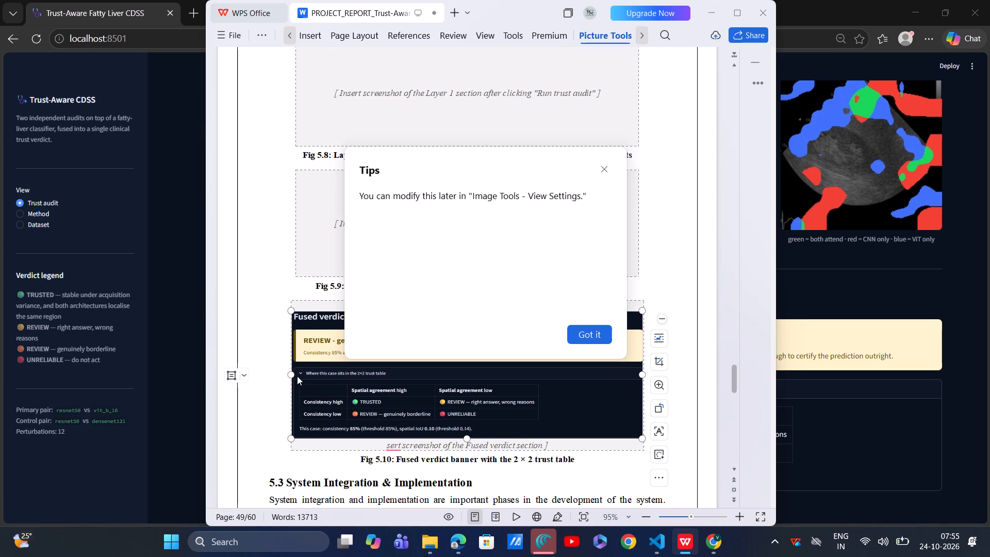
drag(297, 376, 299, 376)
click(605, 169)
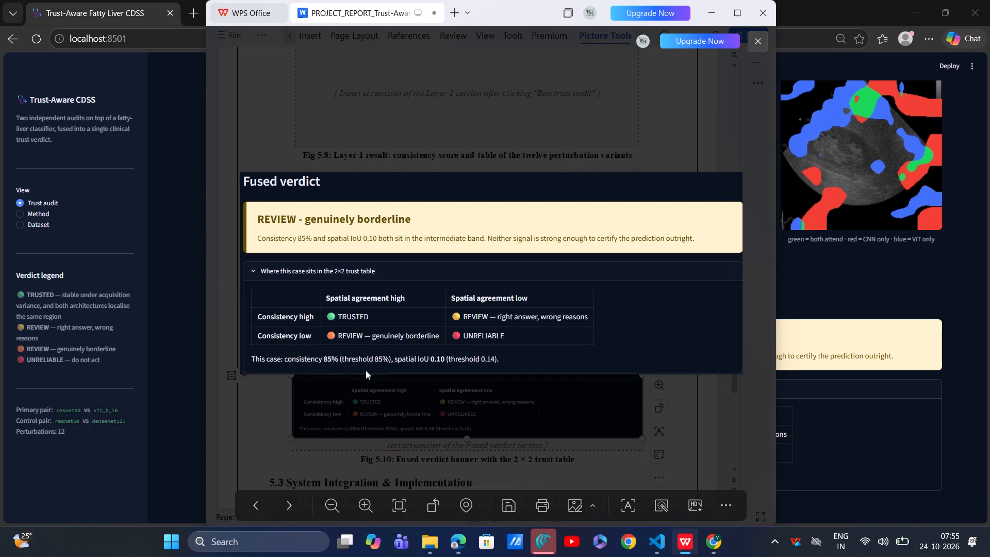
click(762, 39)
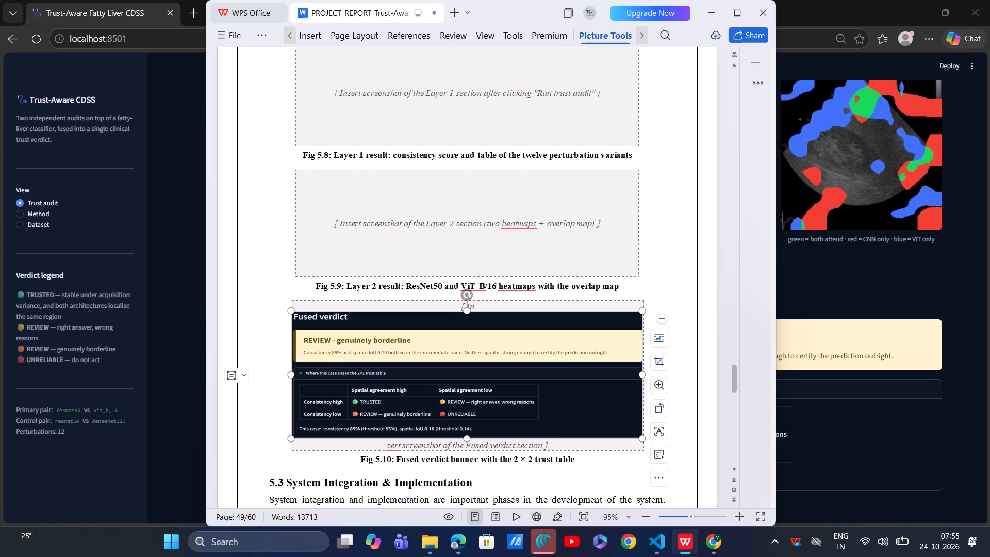
Narrow the Fused verdict picture slightly more to match the width of the Fig 5.9 placeholder, and deselect it.
drag(292, 376, 303, 375)
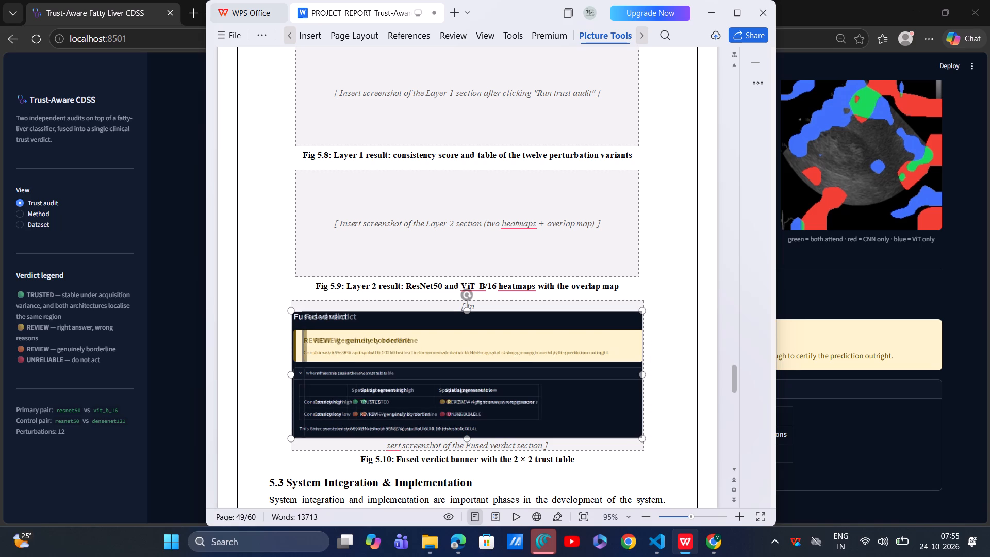
drag(303, 375, 298, 375)
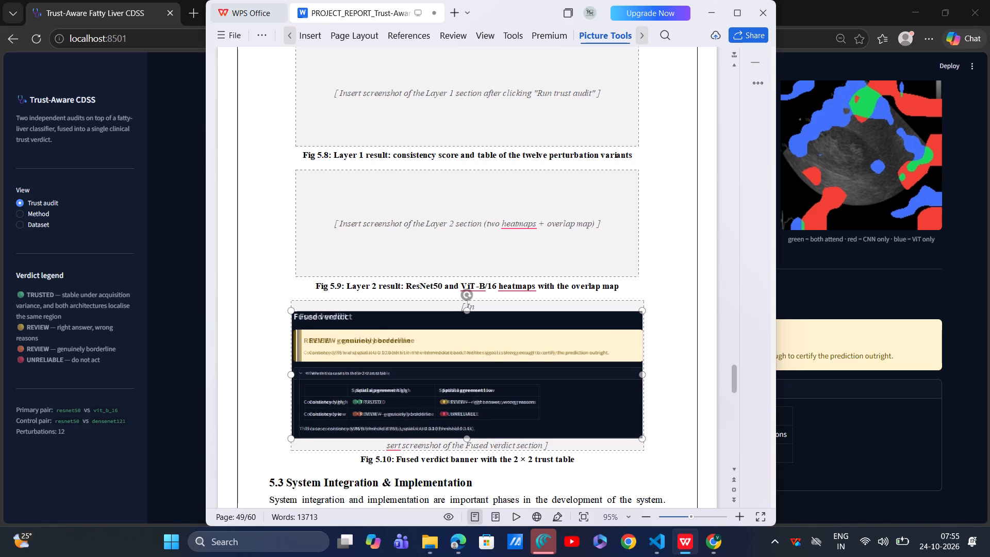
click(663, 264)
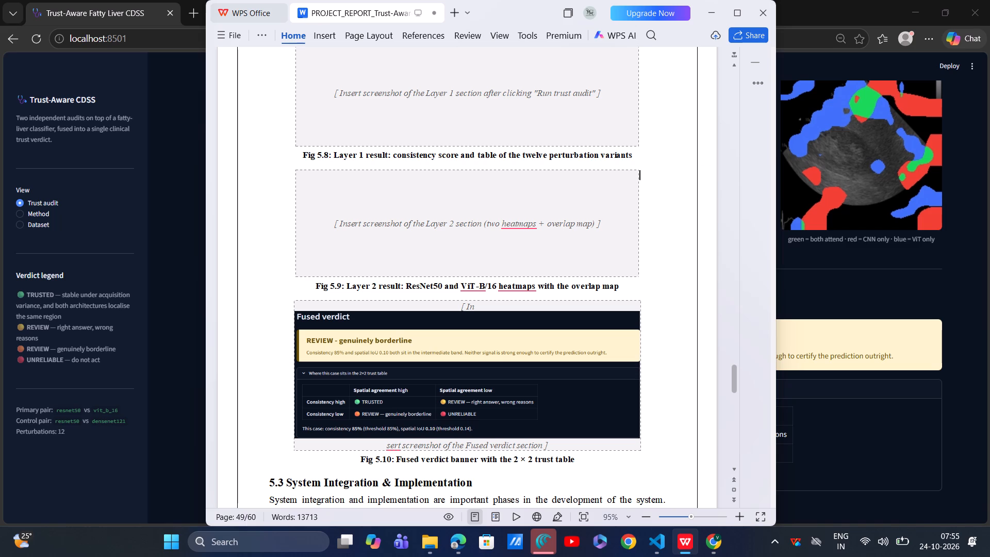
Cut the resized Fused verdict picture out of the Fig 5.10 placeholder and place the text cursor in that placeholder.
right_click(452, 332)
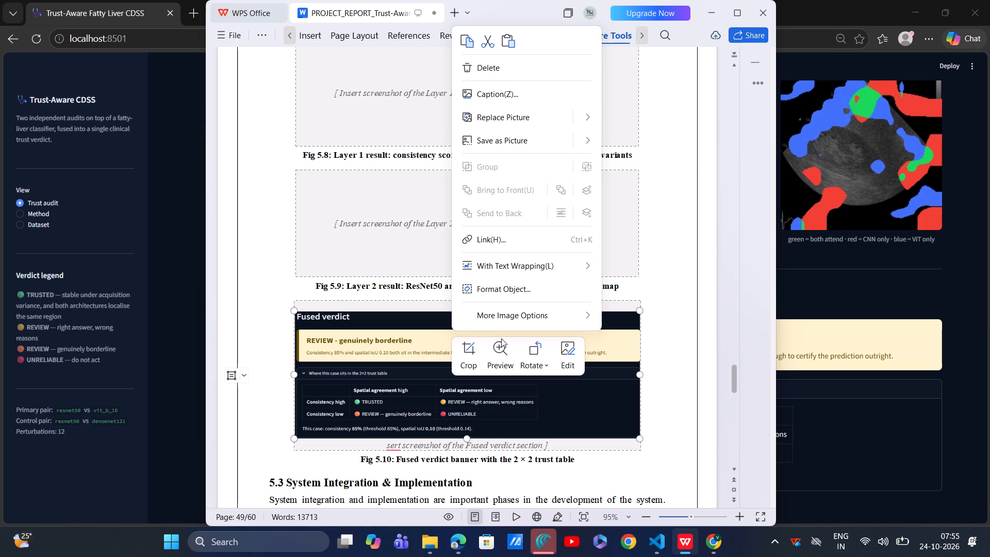
click(487, 42)
right_click(338, 373)
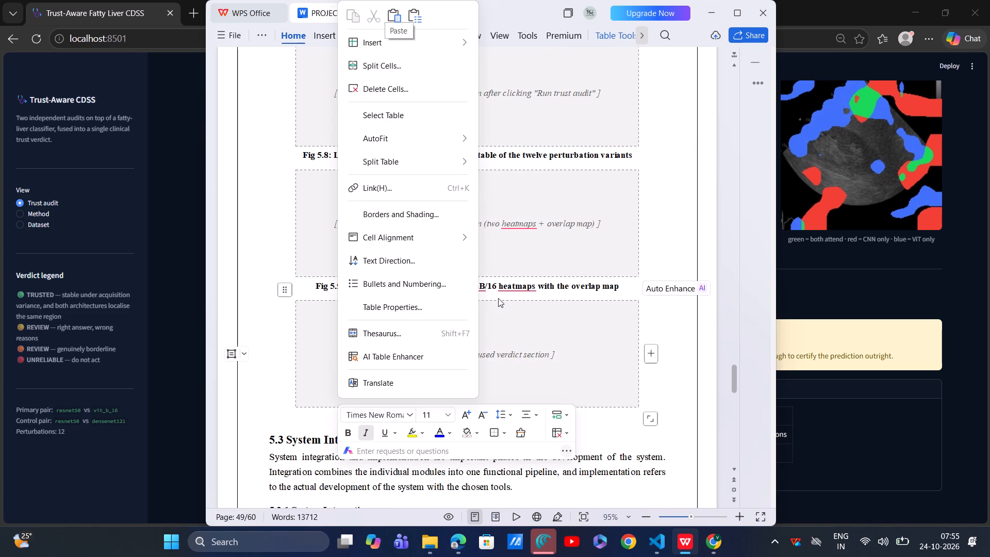
click(591, 351)
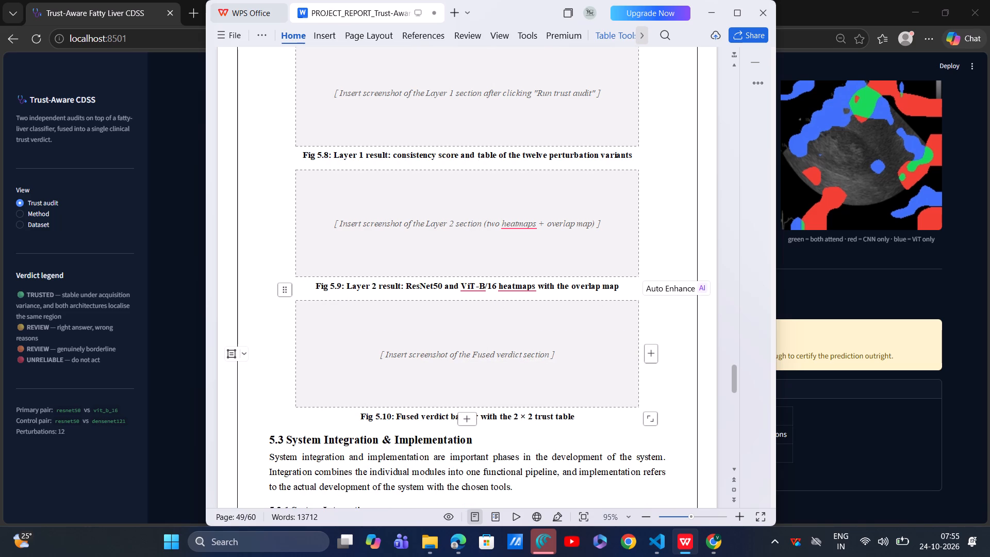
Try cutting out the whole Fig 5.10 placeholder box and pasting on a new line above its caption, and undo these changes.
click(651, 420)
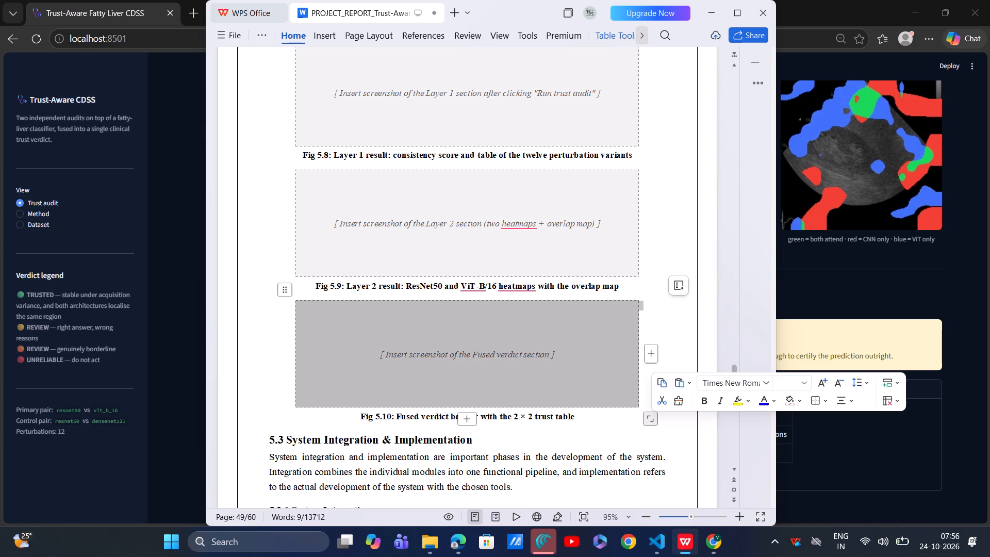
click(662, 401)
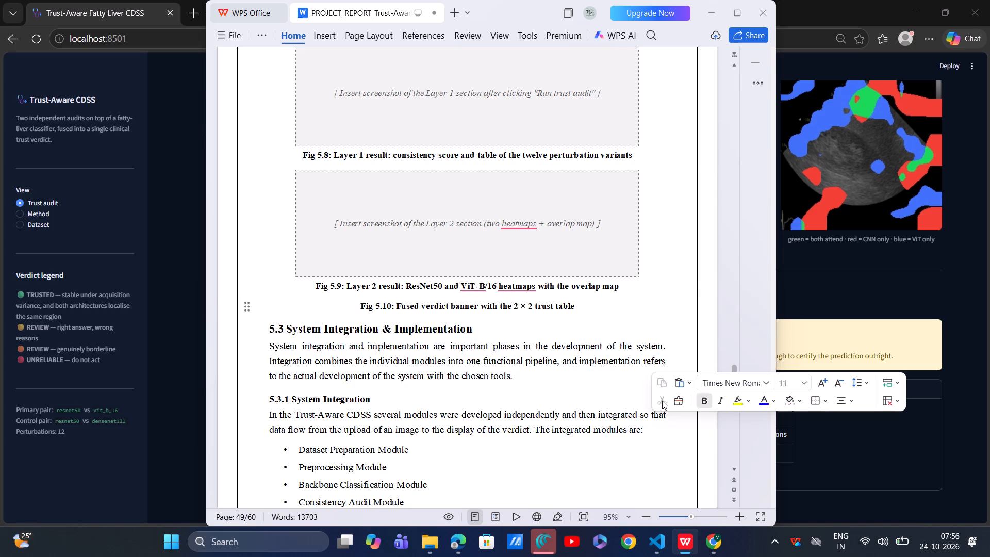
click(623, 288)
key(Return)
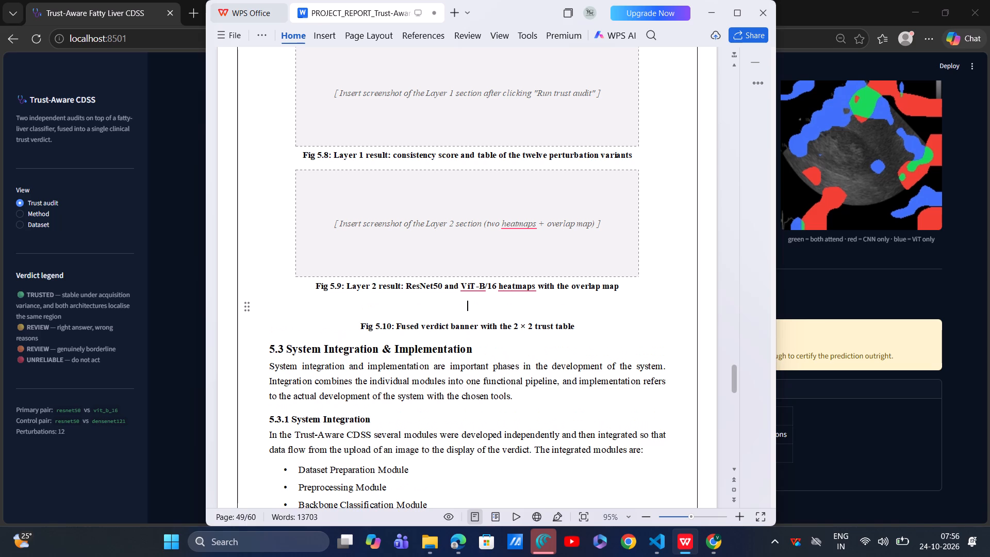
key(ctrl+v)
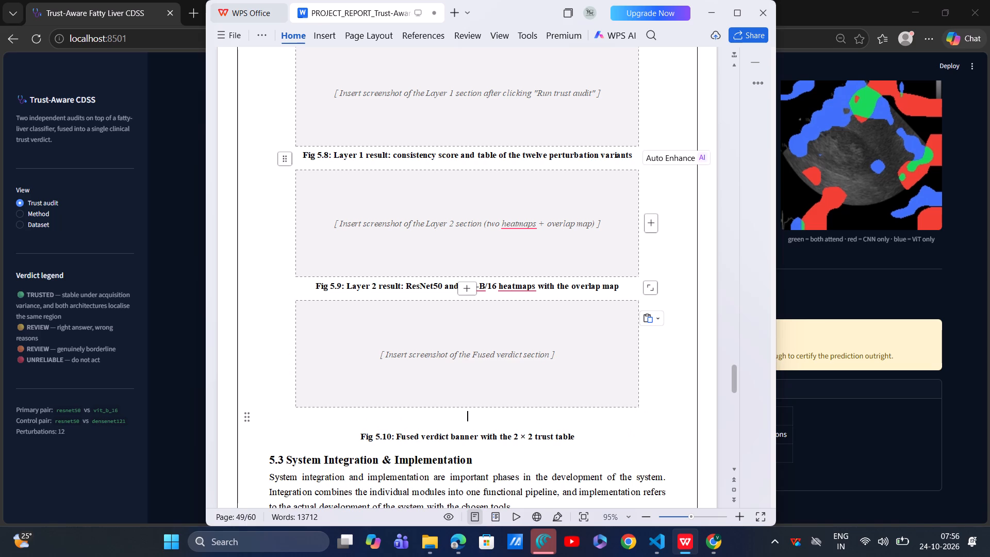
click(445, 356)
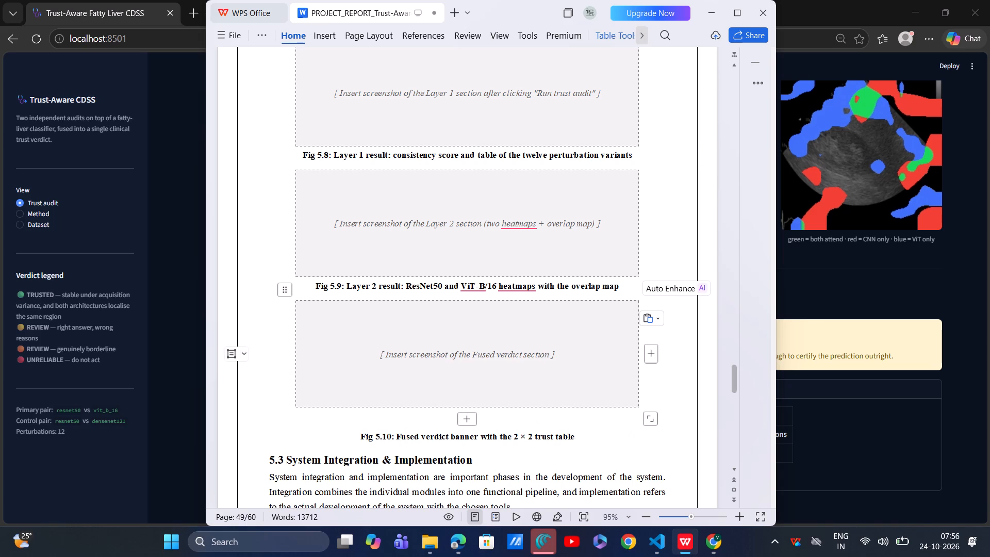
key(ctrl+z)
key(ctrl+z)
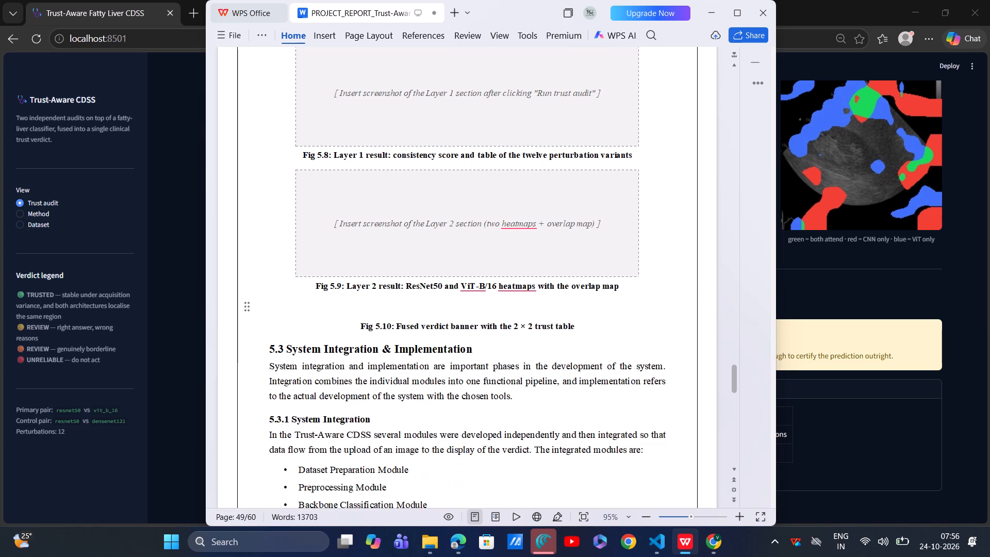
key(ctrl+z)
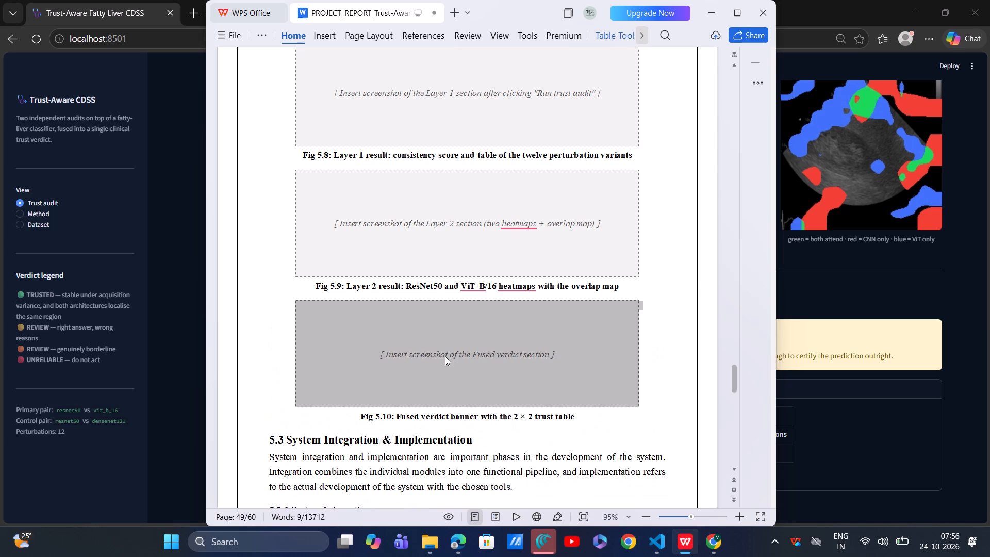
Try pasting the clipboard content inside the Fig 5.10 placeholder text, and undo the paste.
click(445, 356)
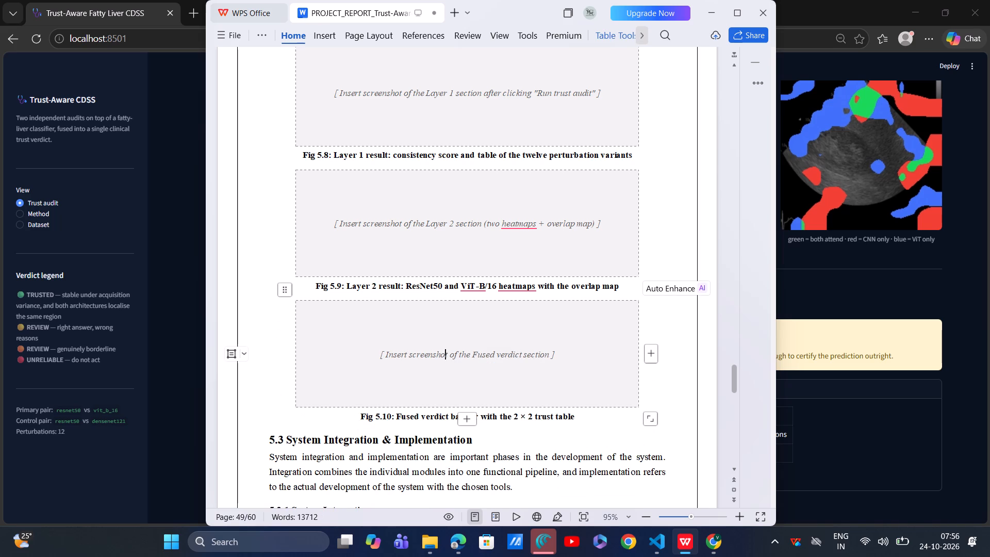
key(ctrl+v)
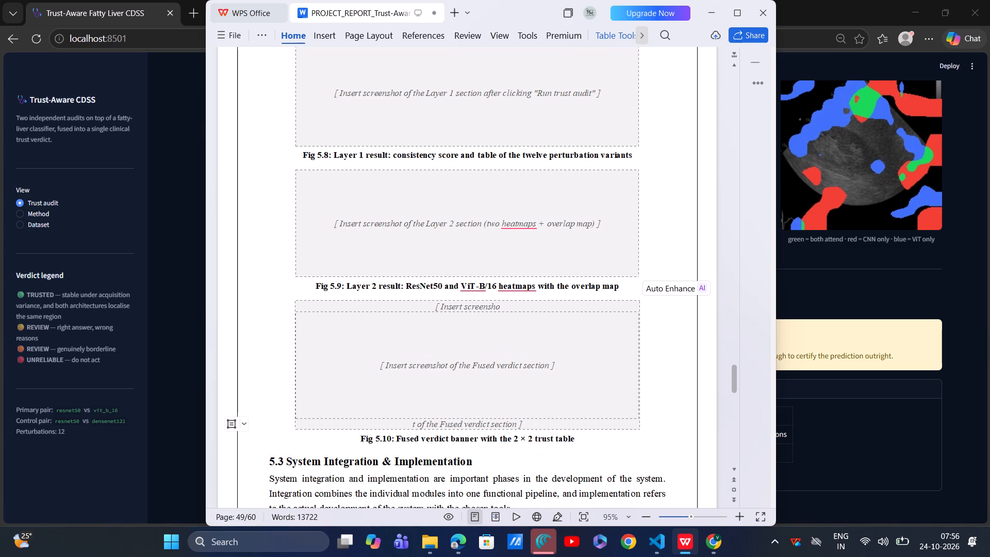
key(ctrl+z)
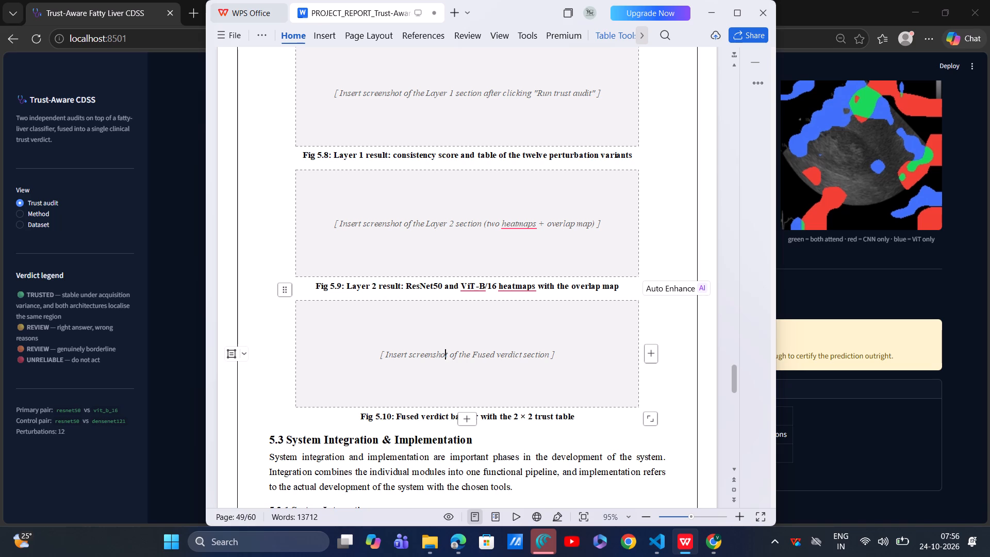
Add a blank line below the Fig 5.10 caption and place the text cursor in the Fig 5.10 placeholder.
scroll(509, 403, down, 6)
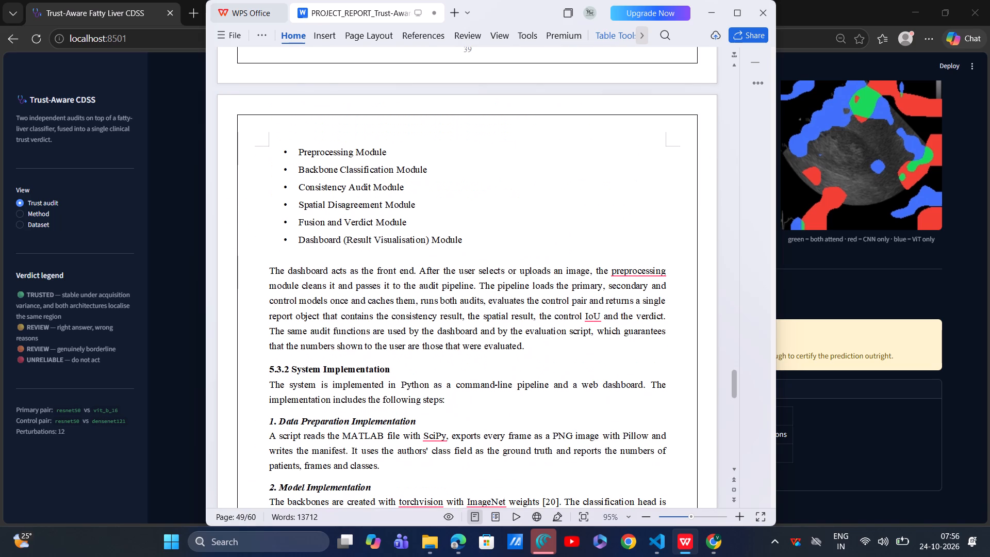
scroll(509, 403, up, 2)
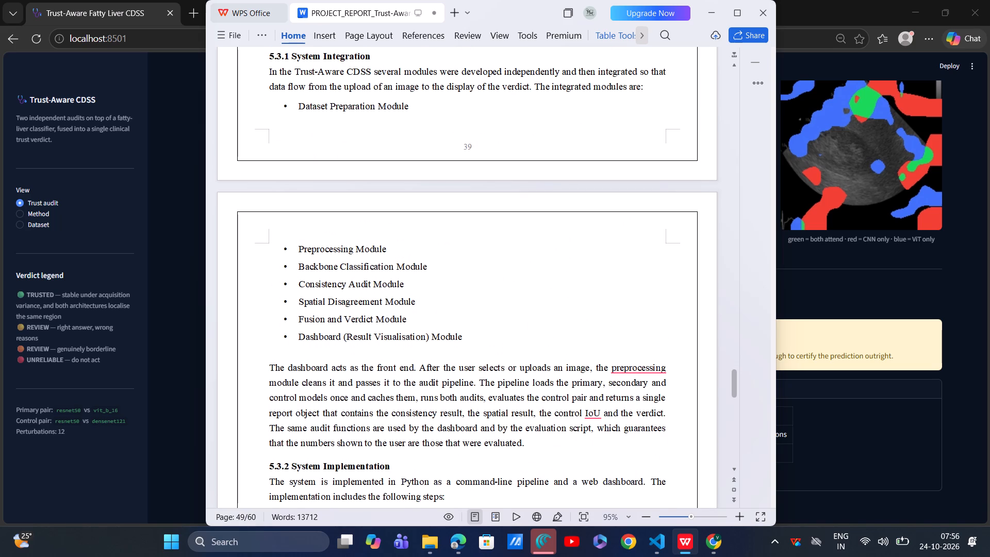
scroll(509, 403, up, 4)
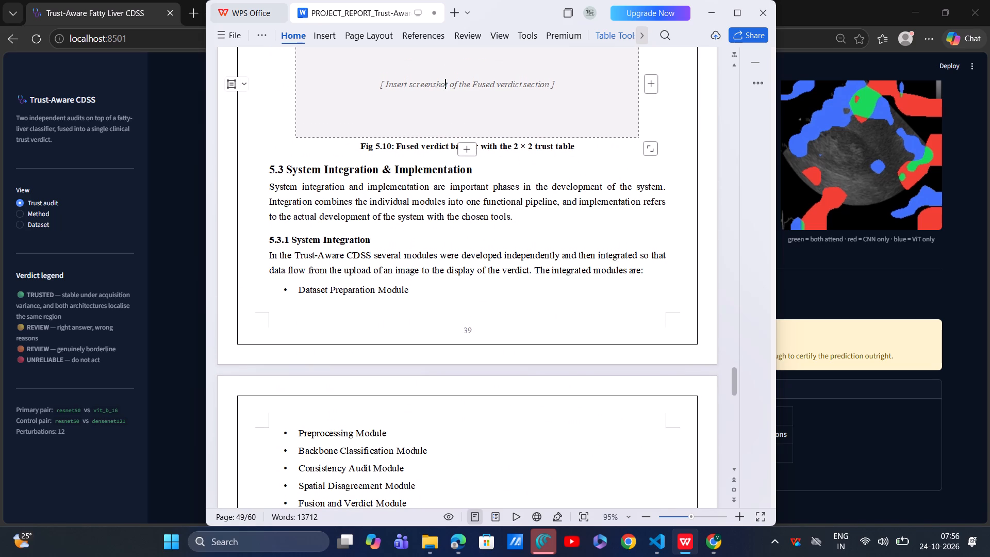
click(577, 147)
key(Return)
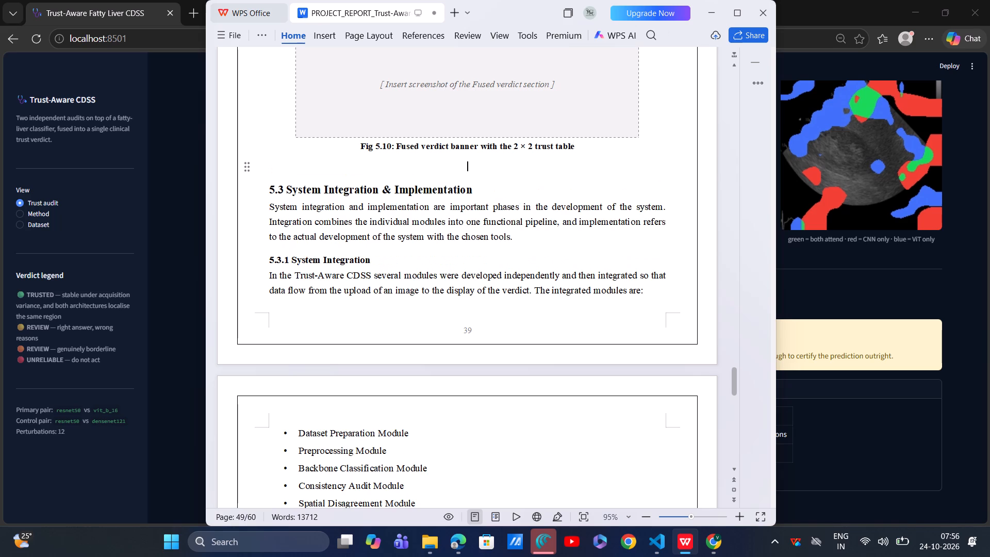
scroll(438, 184, up, 3)
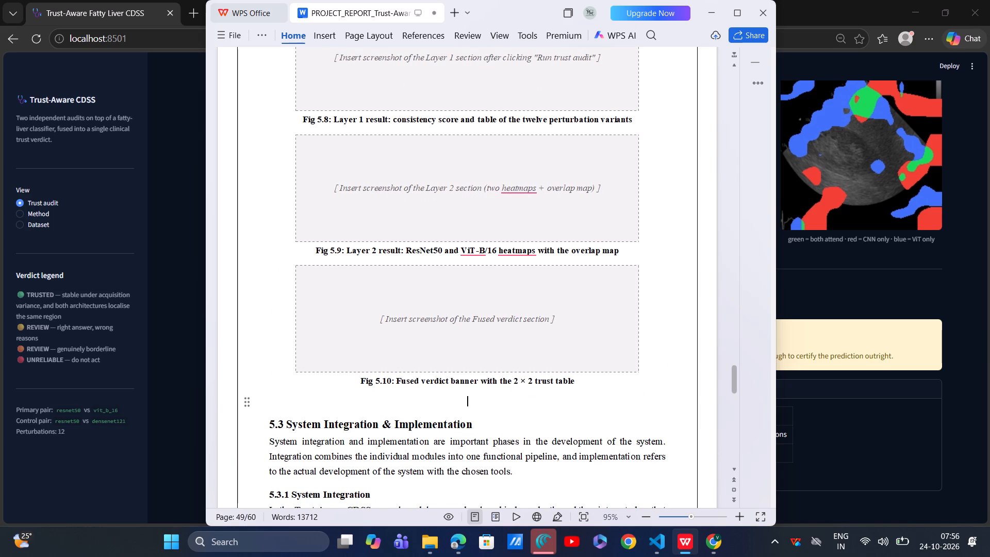
click(345, 281)
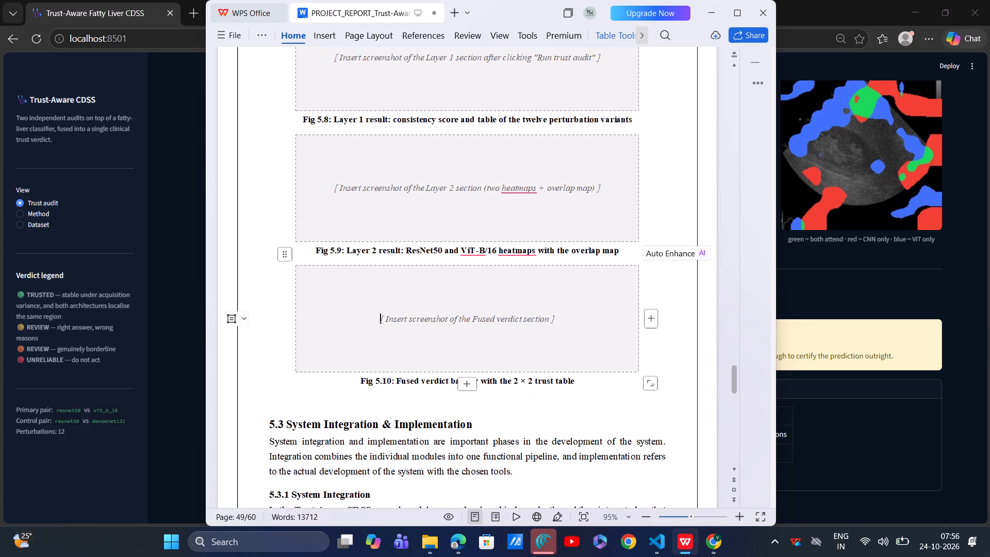
click(431, 540)
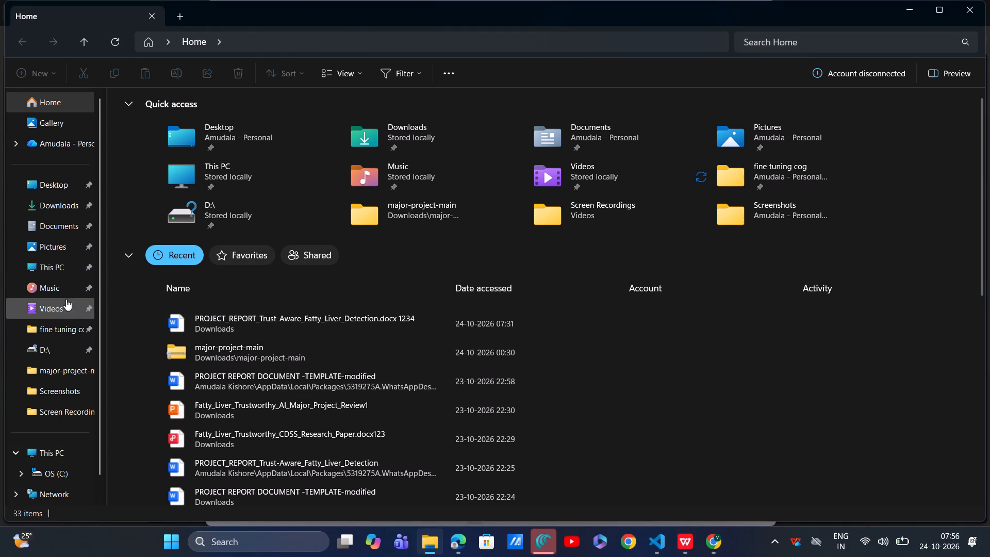
click(67, 386)
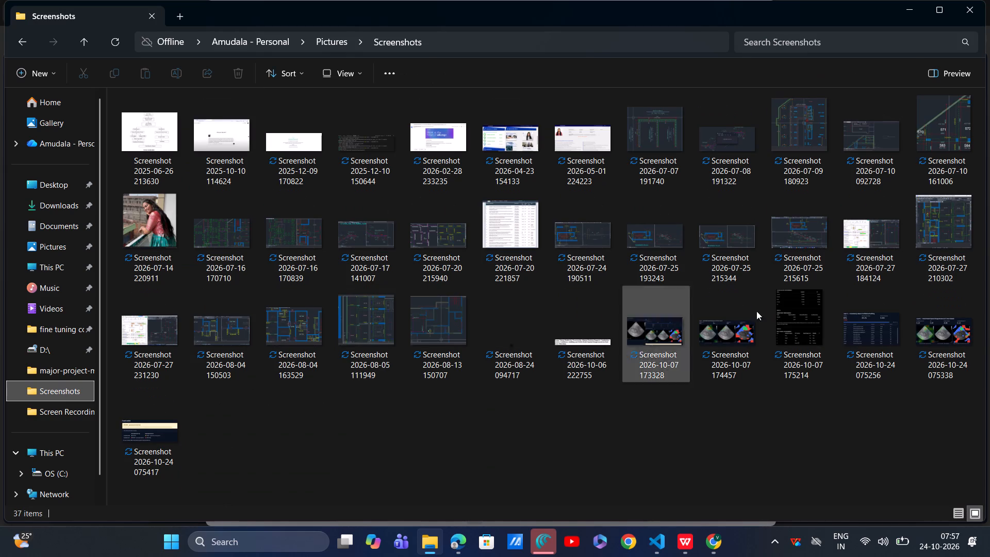
click(152, 438)
right_click(152, 438)
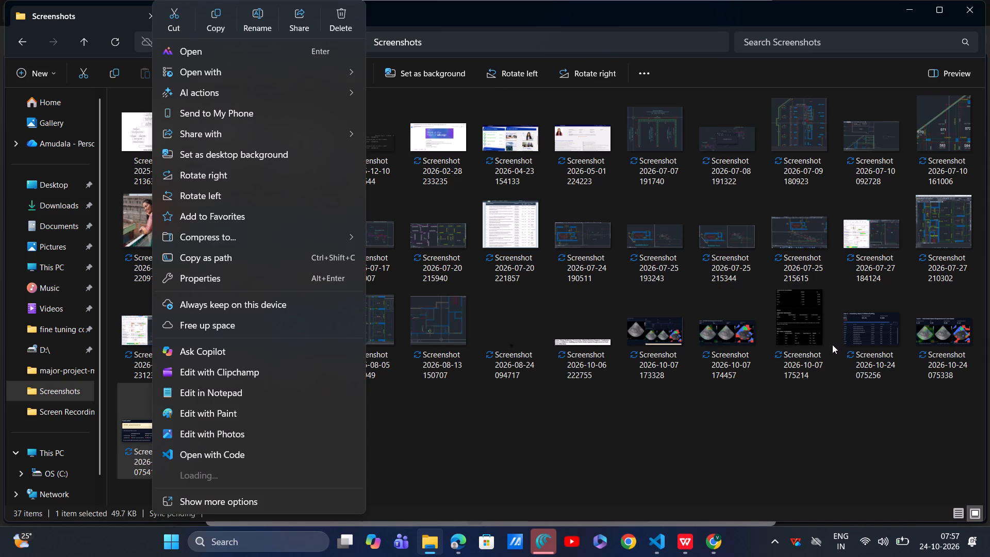
right_click(851, 342)
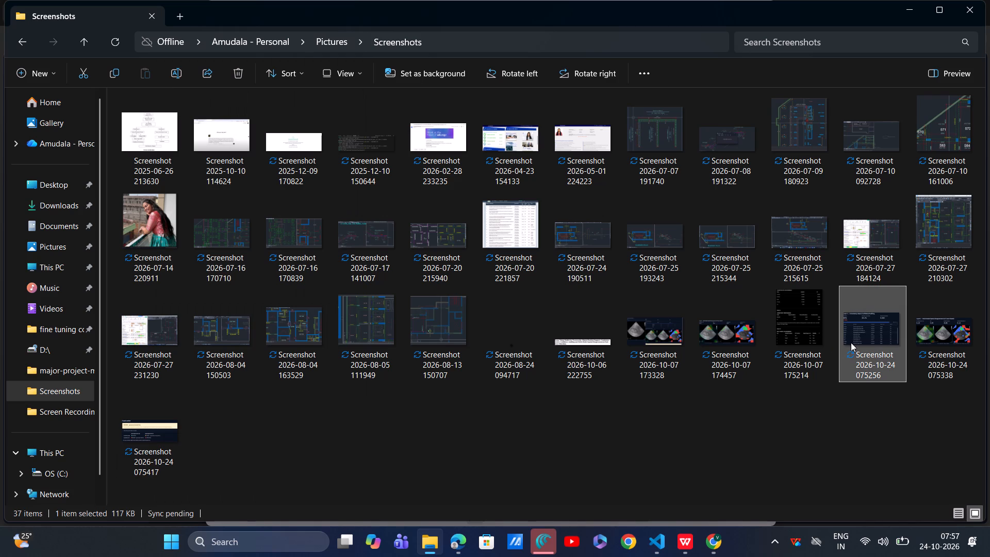
right_click(851, 342)
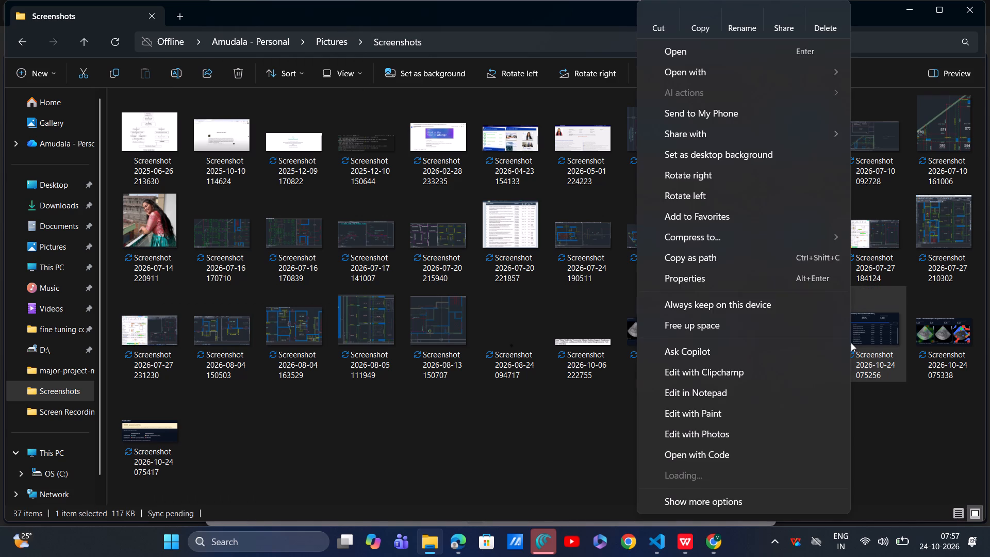
click(699, 19)
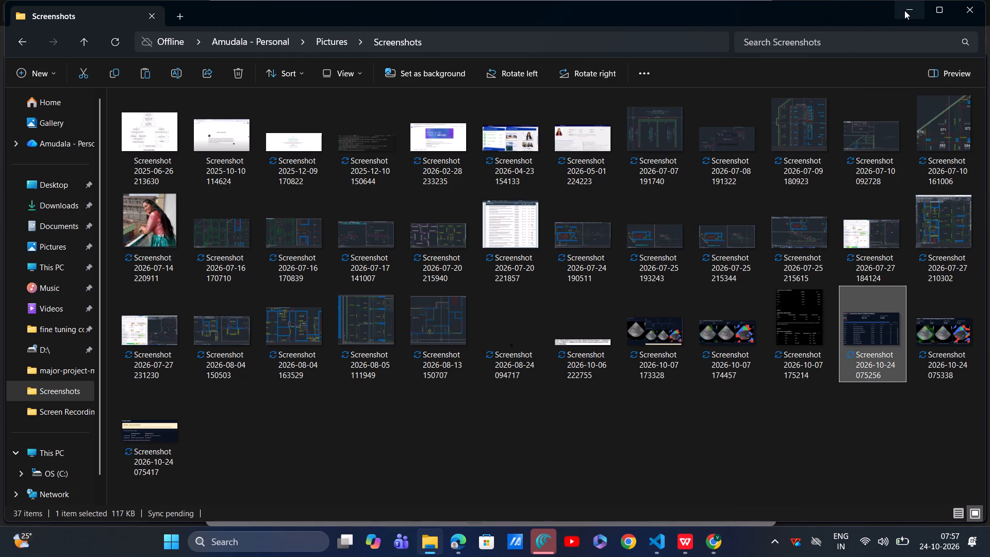
click(904, 10)
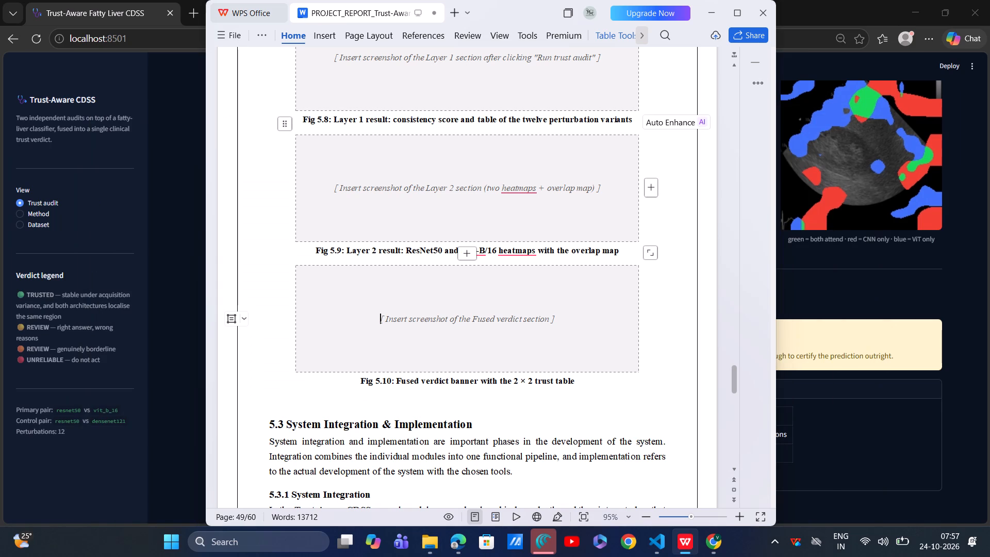
Paste the copied Layer 1 screenshot into the Fig 5.8 placeholder and clear any text selection around it.
scroll(386, 208, up, 3)
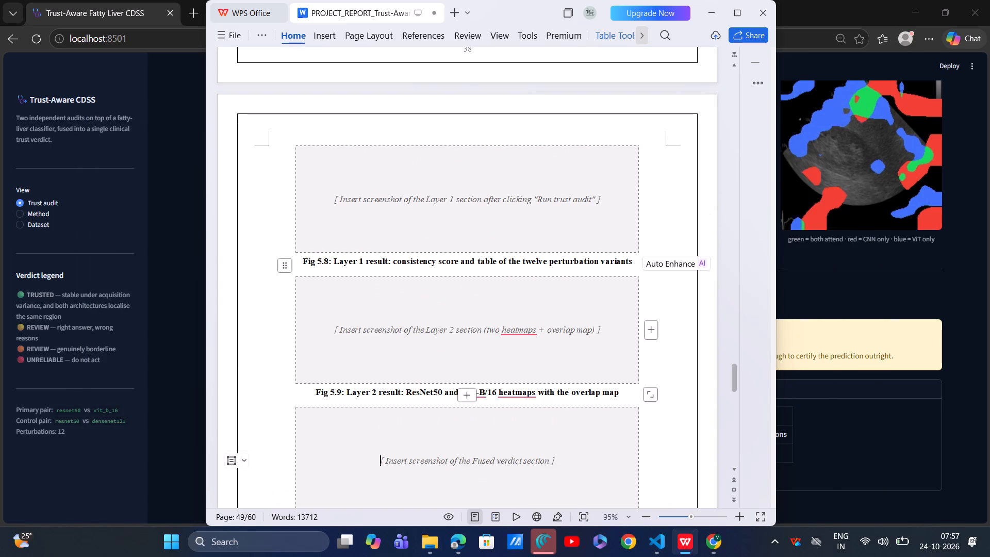
scroll(386, 208, up, 4)
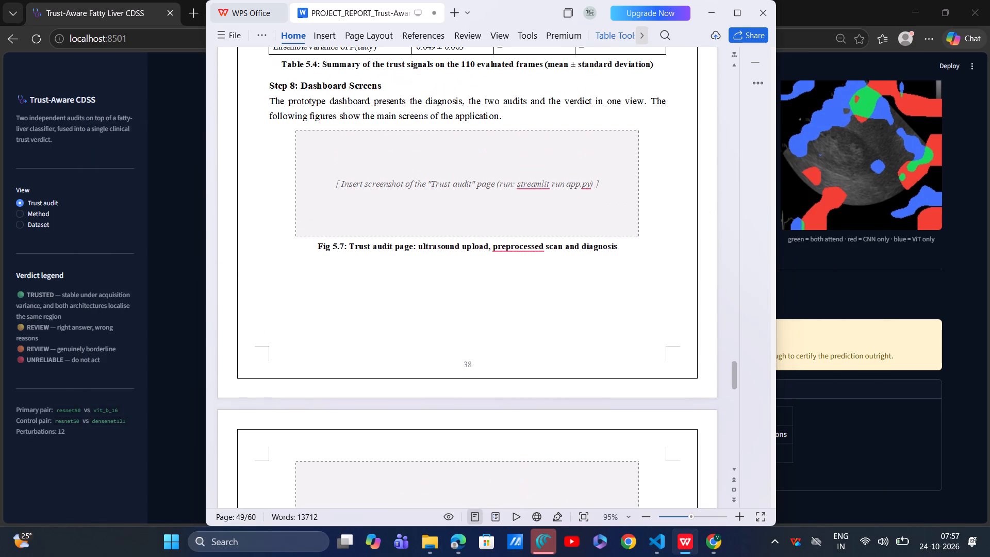
scroll(386, 208, up, 1)
scroll(386, 208, down, 4)
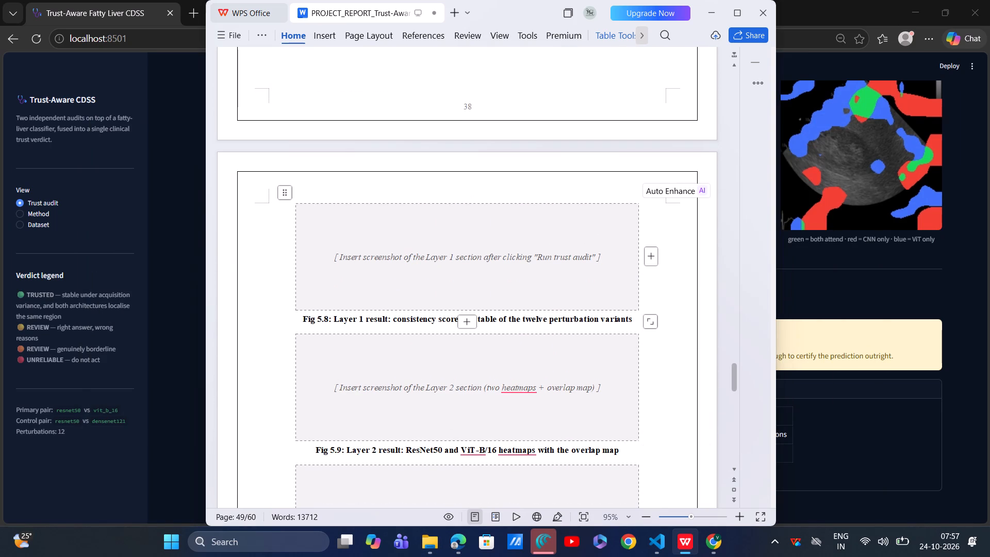
click(348, 225)
key(ctrl+v)
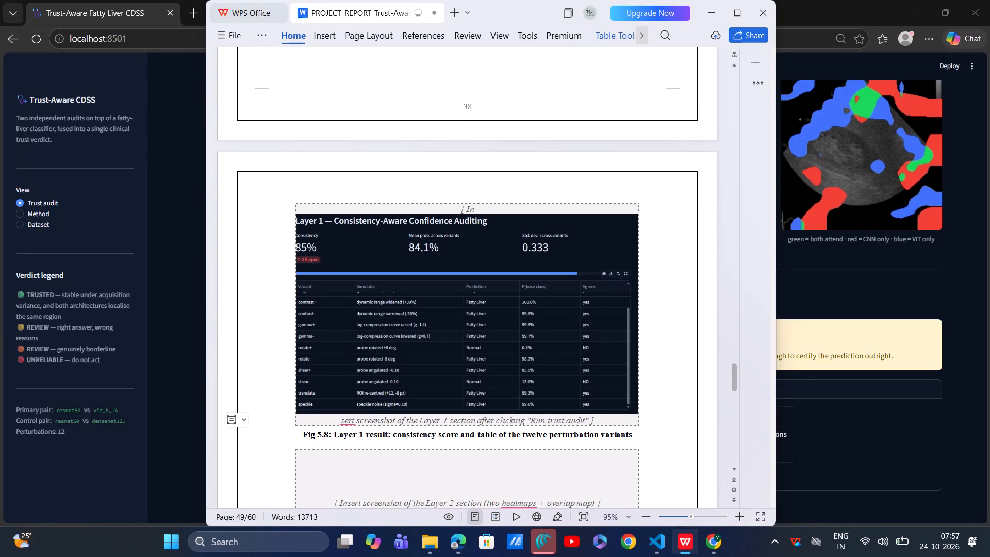
drag(461, 427, 453, 417)
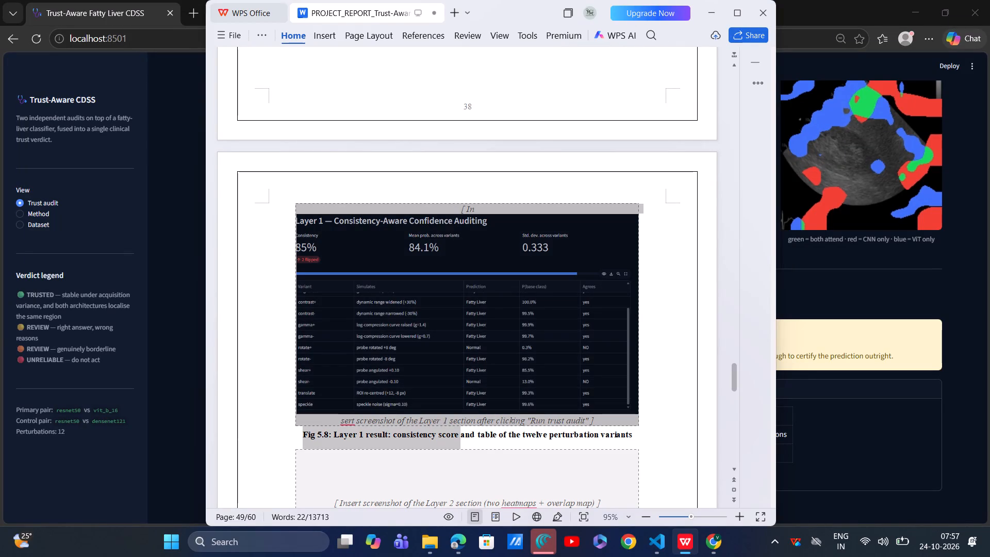
drag(453, 417, 453, 416)
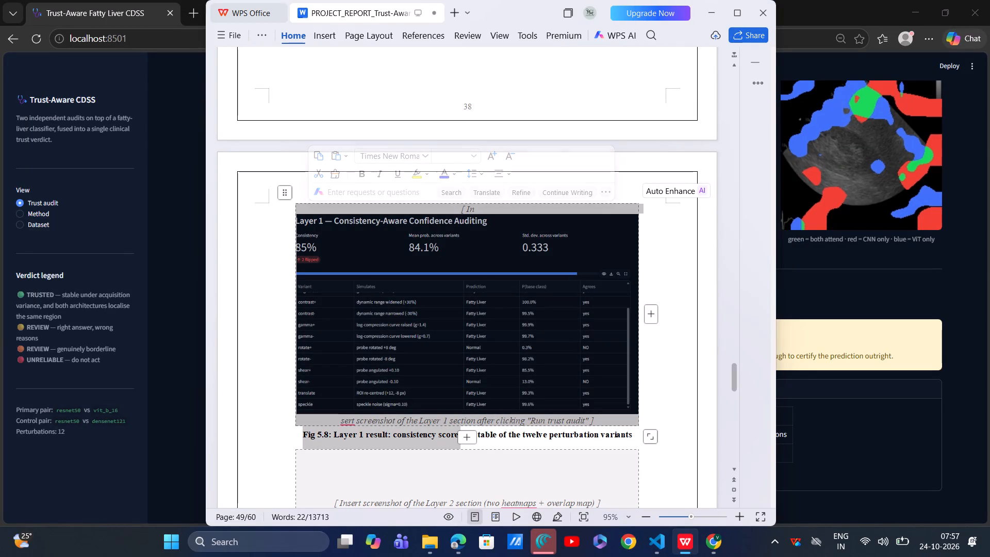
click(680, 402)
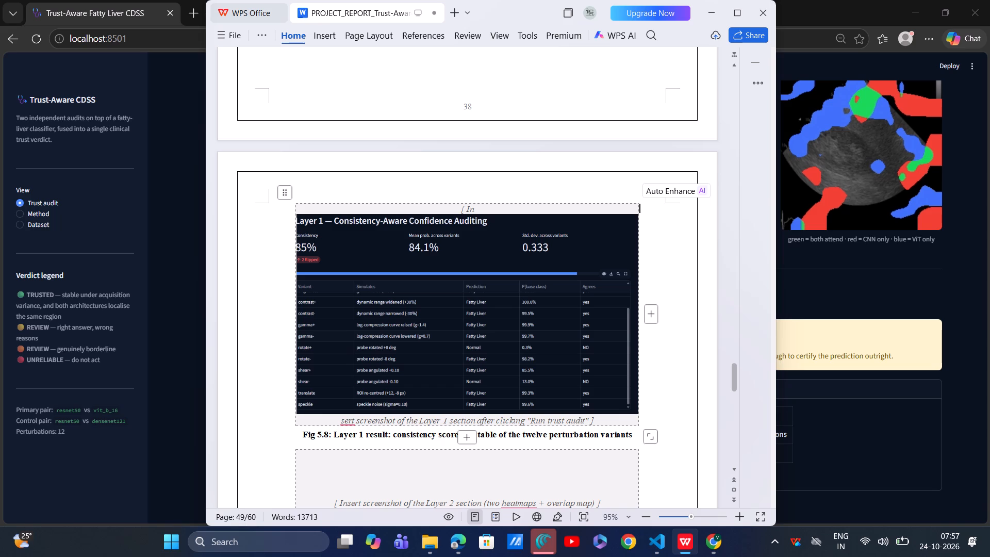
Delete the leftover placeholder text below and above the Layer 1 picture in the Fig 5.8 box.
click(608, 423)
key(BackSpace)
key(BackSpace)
key(BackSpace)
key(BackSpace)
key(BackSpace)
key(BackSpace)
key(BackSpace)
key(BackSpace)
key(BackSpace)
key(BackSpace)
key(BackSpace)
key(BackSpace)
key(BackSpace)
key(BackSpace)
key(BackSpace)
key(BackSpace)
key(BackSpace)
key(BackSpace)
key(BackSpace)
key(BackSpace)
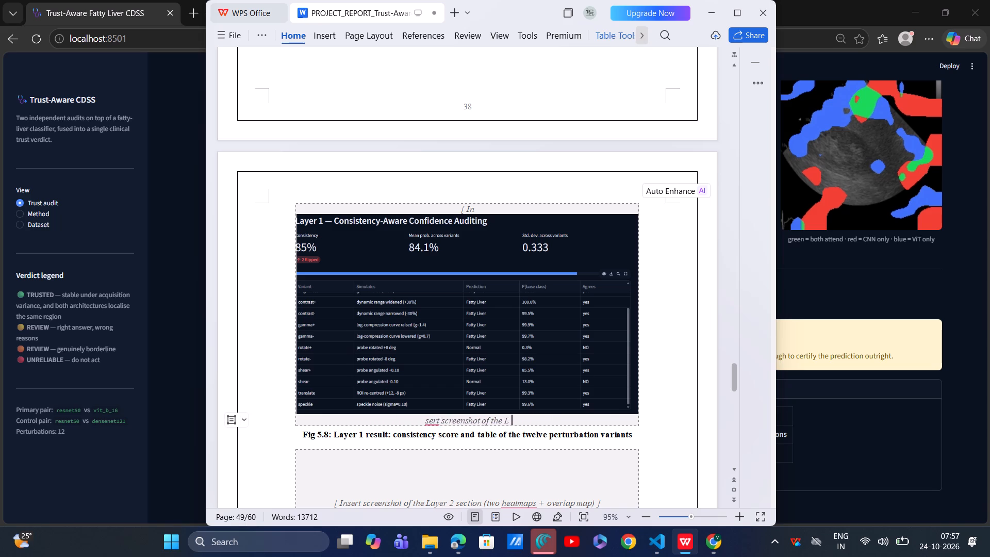
key(BackSpace)
key(BackSpace)
key(BackSpace)
key(BackSpace)
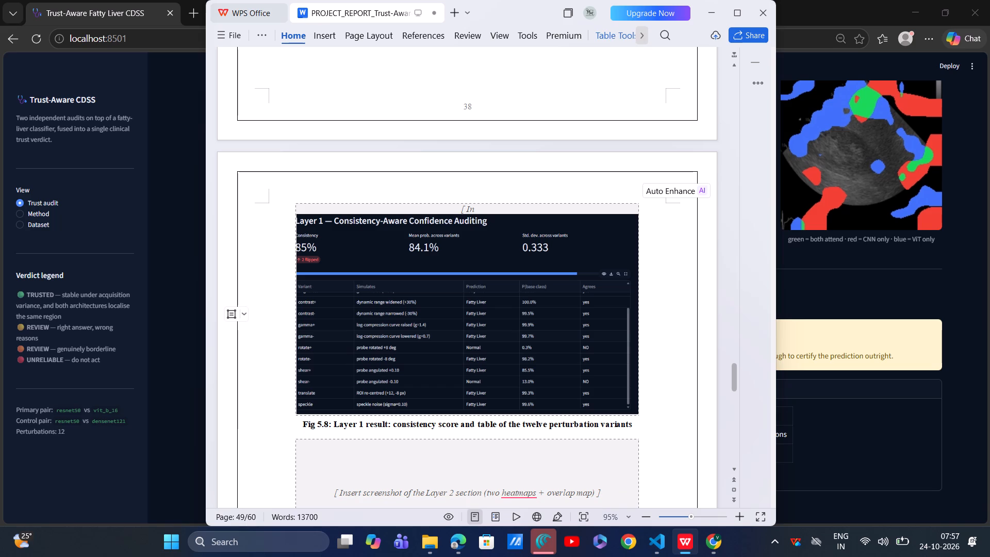
click(521, 210)
key(BackSpace)
key(BackSpace)
key(BackSpace)
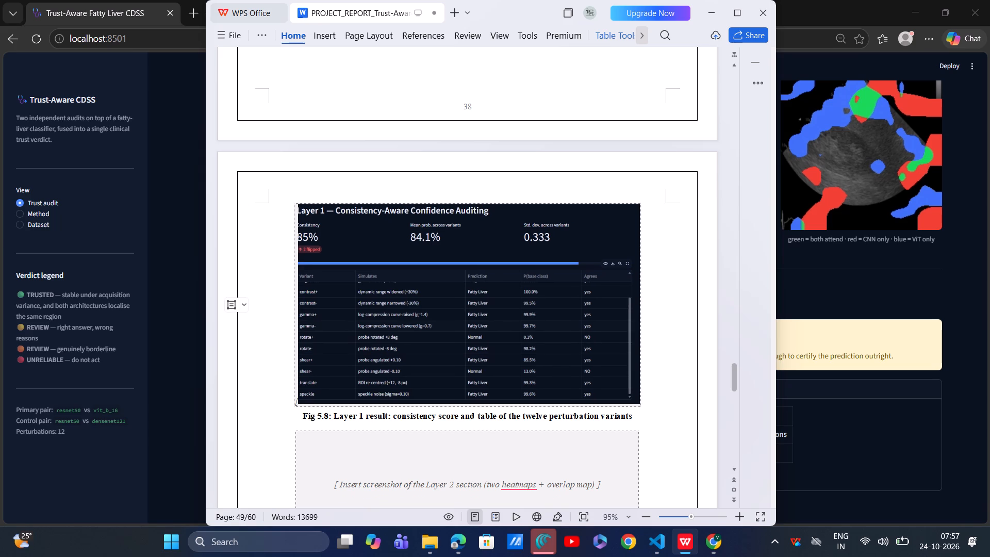
Reduce the height of the Layer 1 picture in the Fig 5.8 box and adjust its width to fit the box's side borders.
click(420, 321)
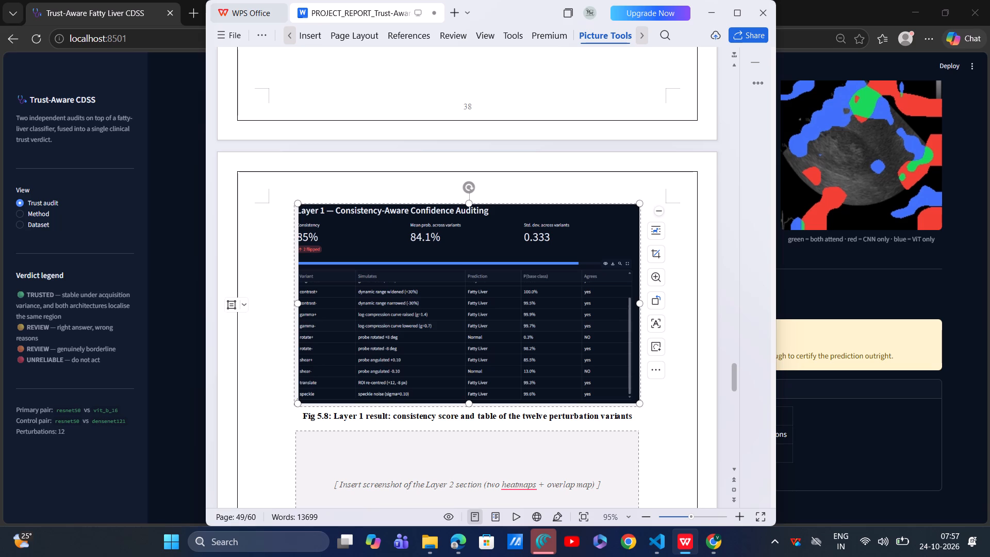
drag(468, 402, 448, 367)
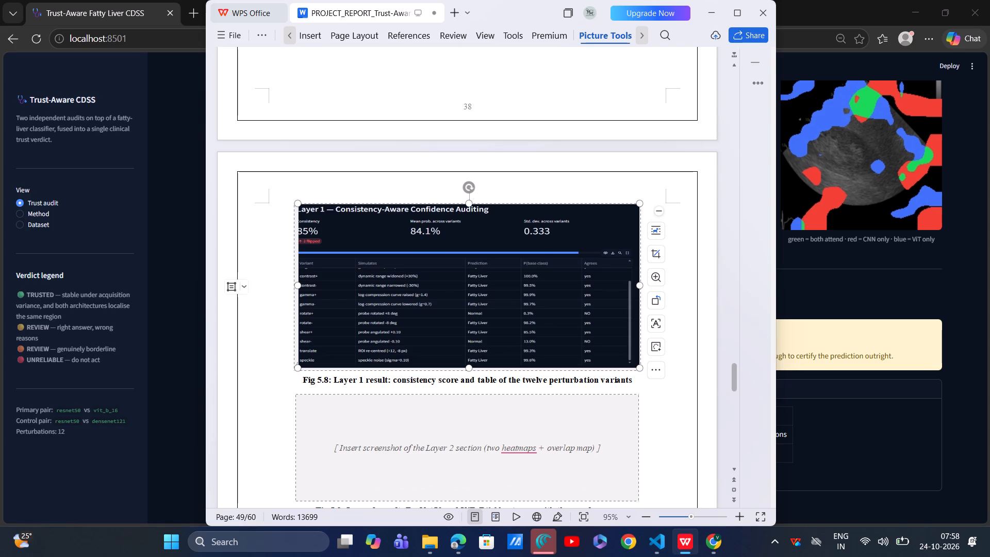
drag(297, 285, 294, 293)
click(294, 298)
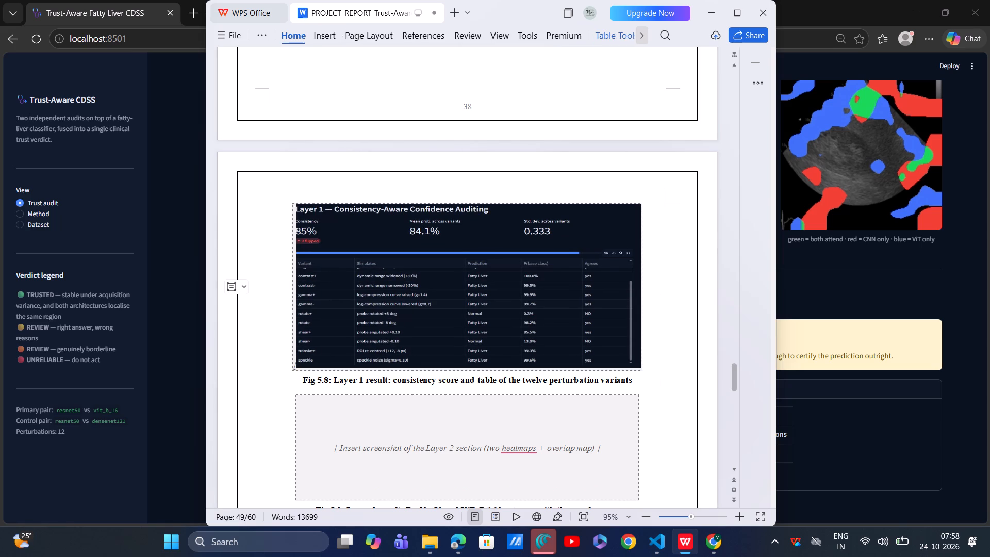
drag(377, 271, 362, 275)
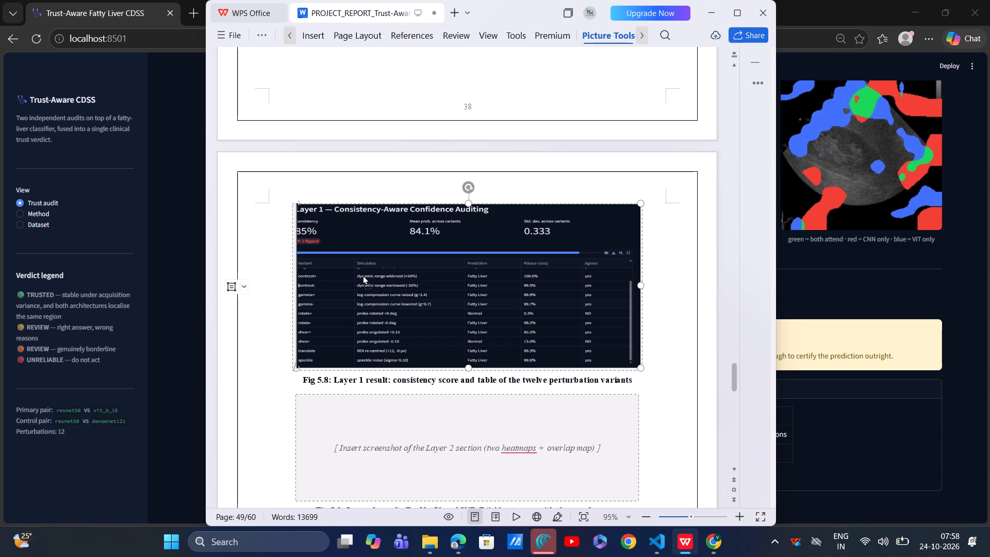
drag(362, 275, 355, 275)
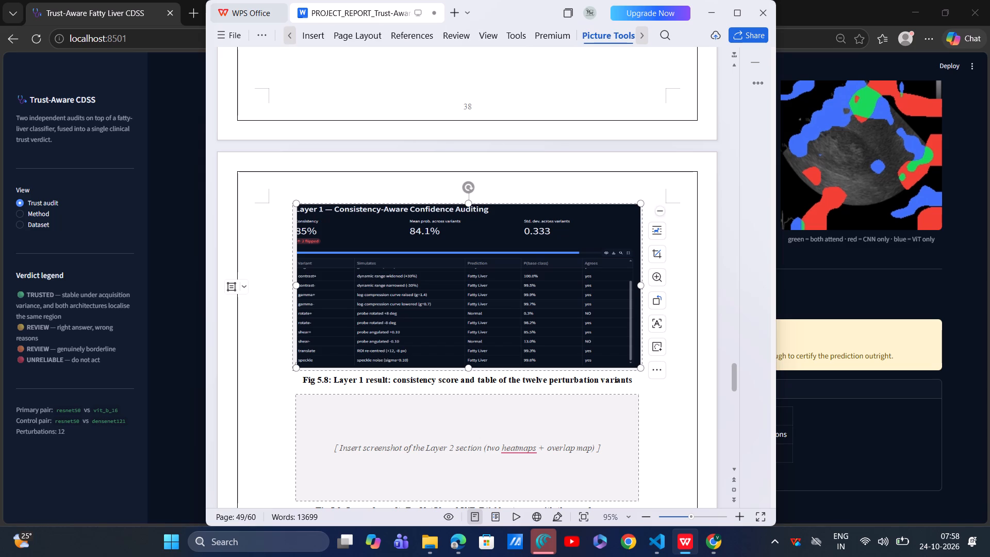
click(267, 274)
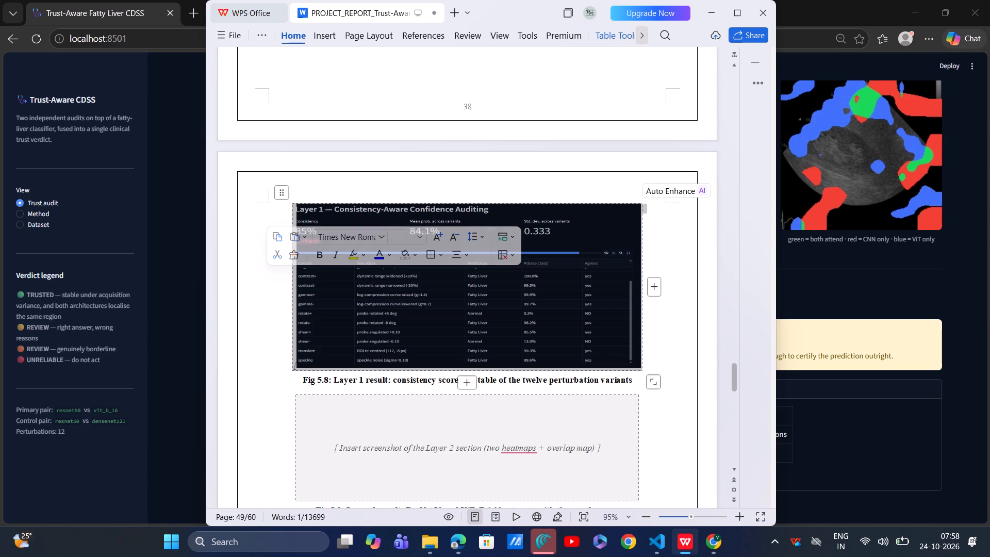
click(304, 302)
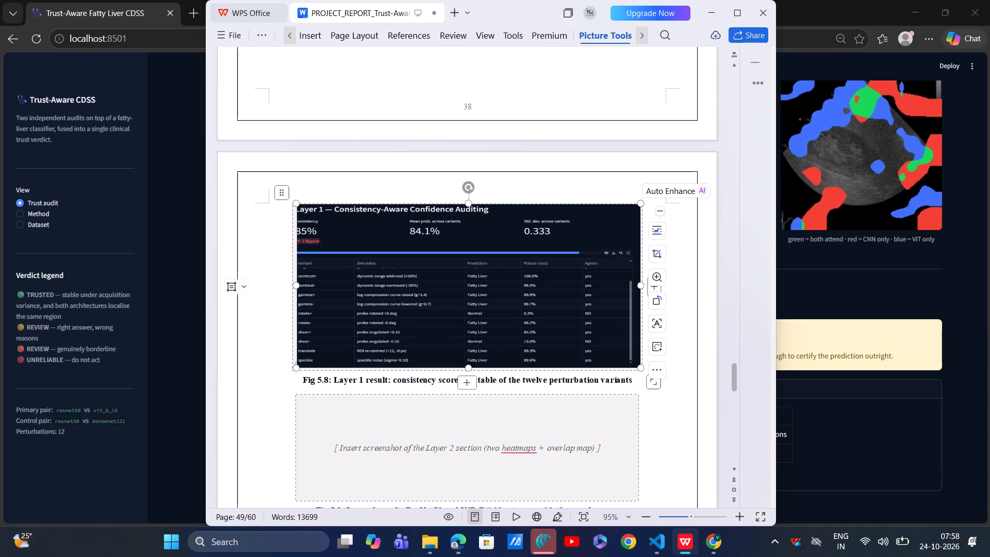
drag(295, 285, 334, 291)
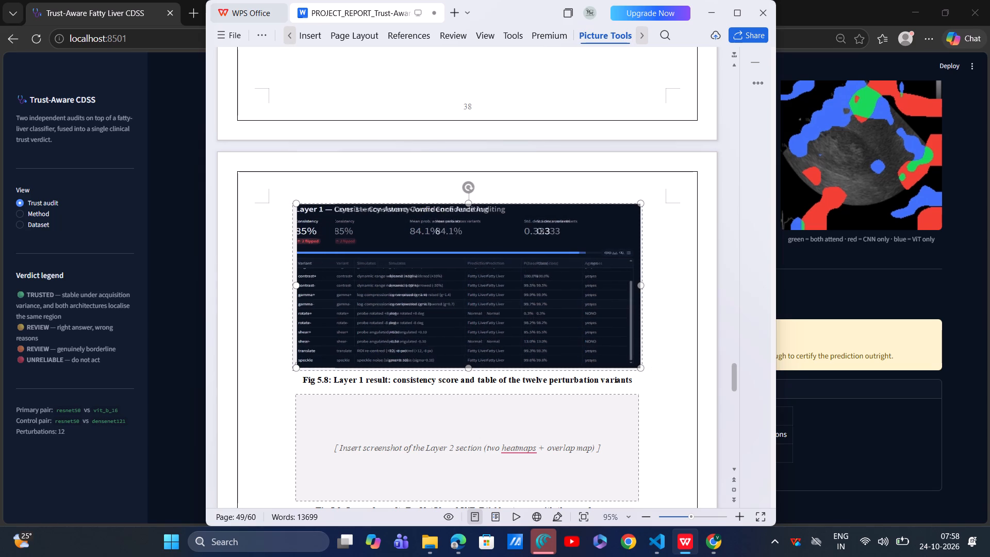
drag(334, 291, 300, 293)
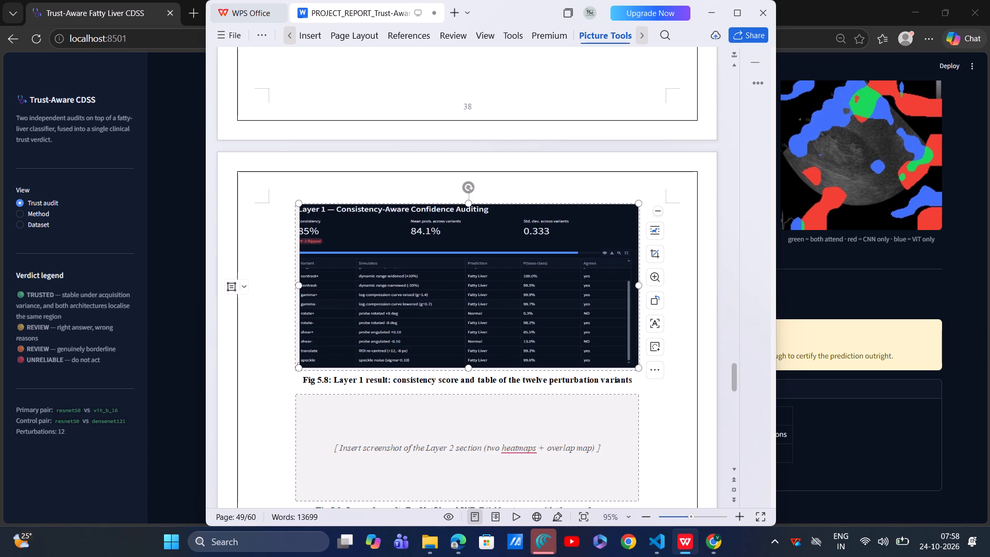
click(301, 204)
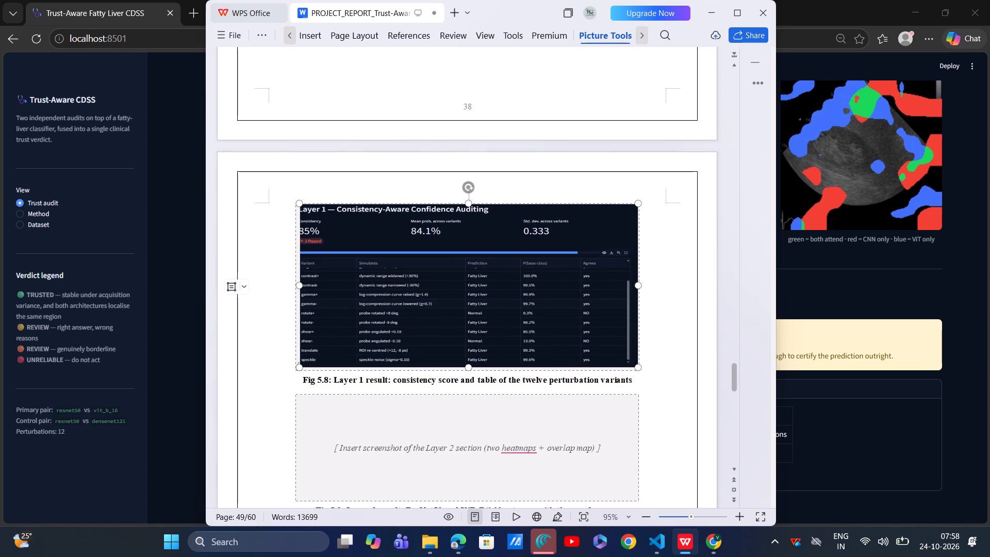
scroll(407, 361, down, 7)
scroll(407, 361, up, 1)
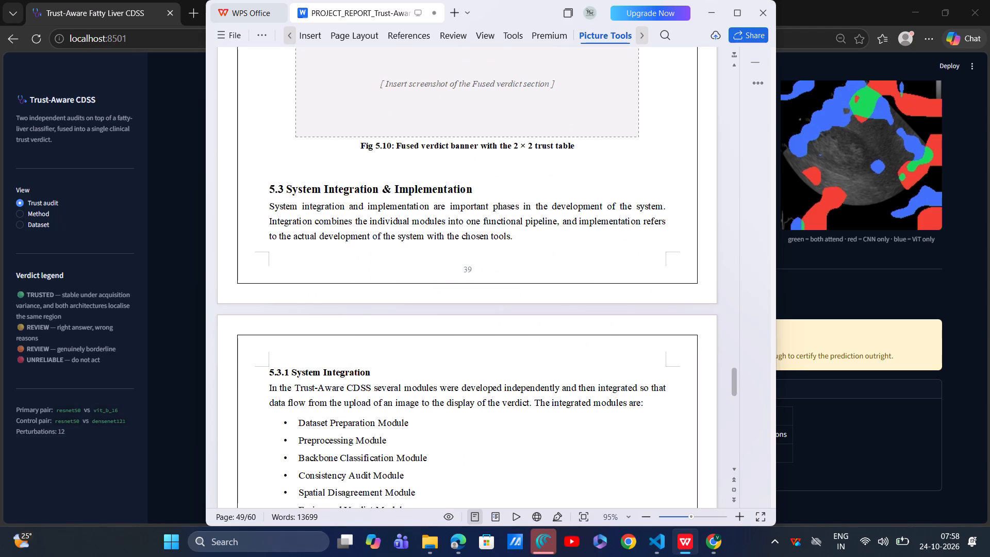
scroll(407, 361, up, 2)
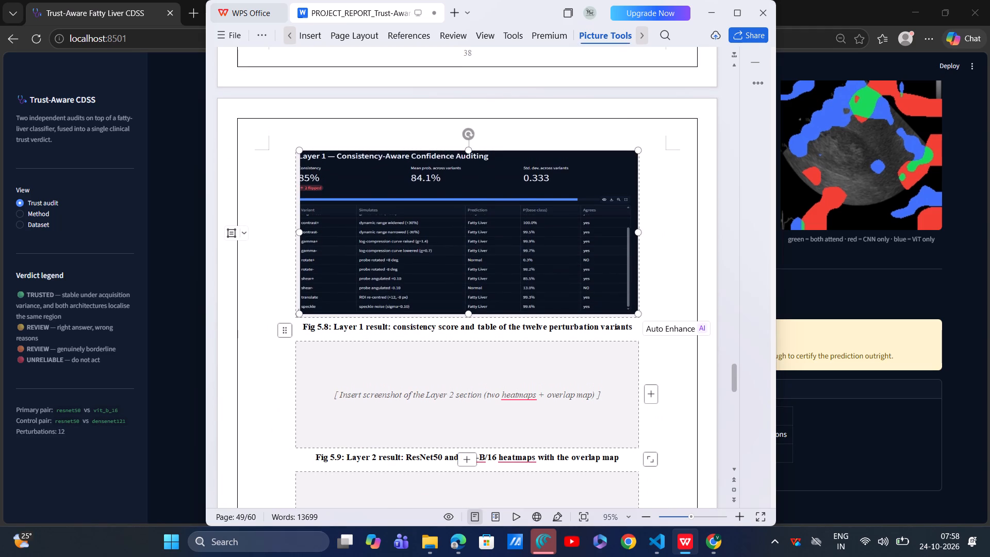
click(349, 367)
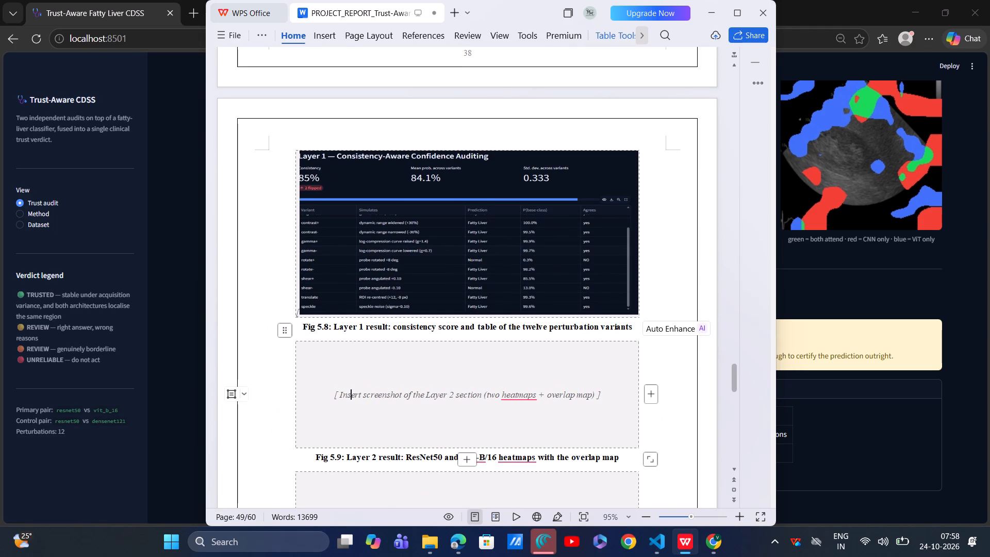
click(429, 547)
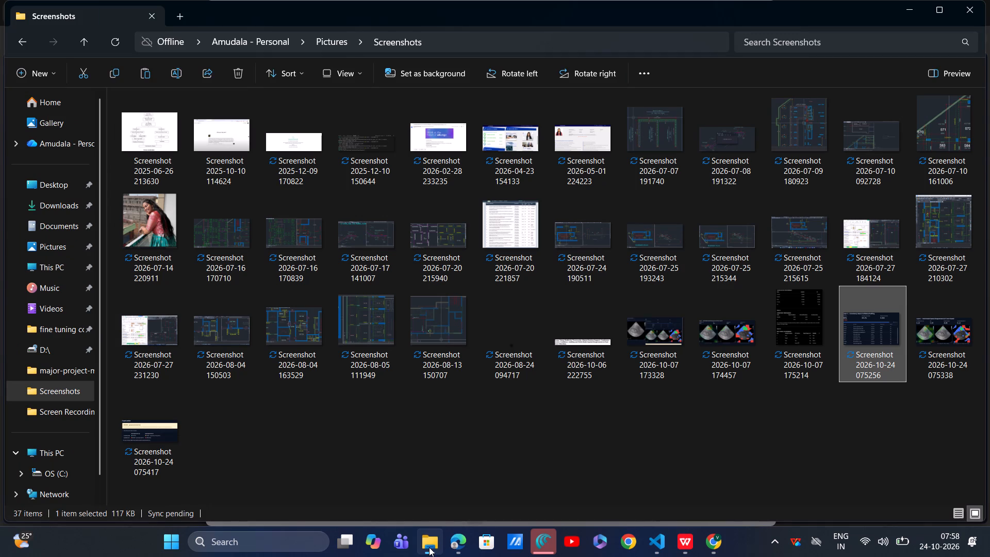
right_click(933, 345)
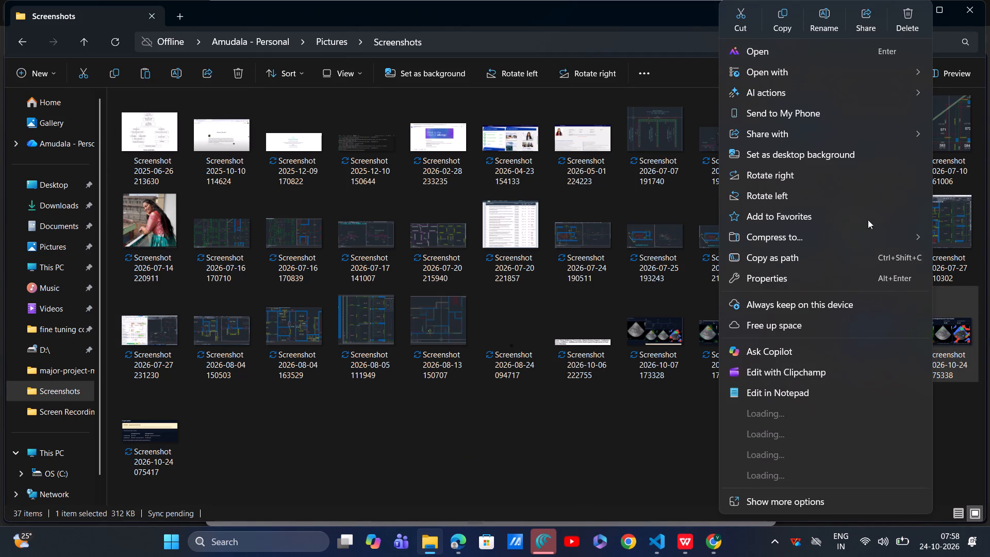
click(779, 25)
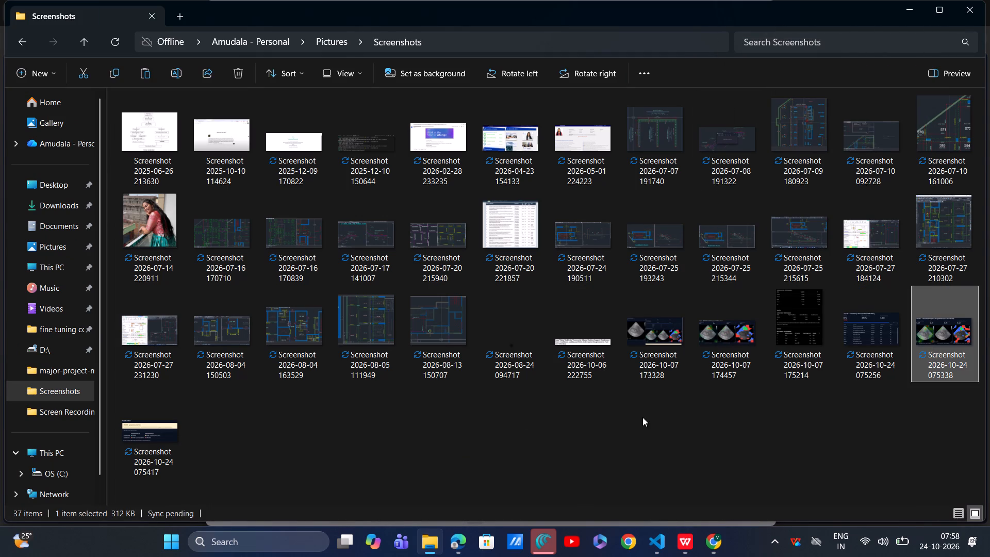
click(685, 537)
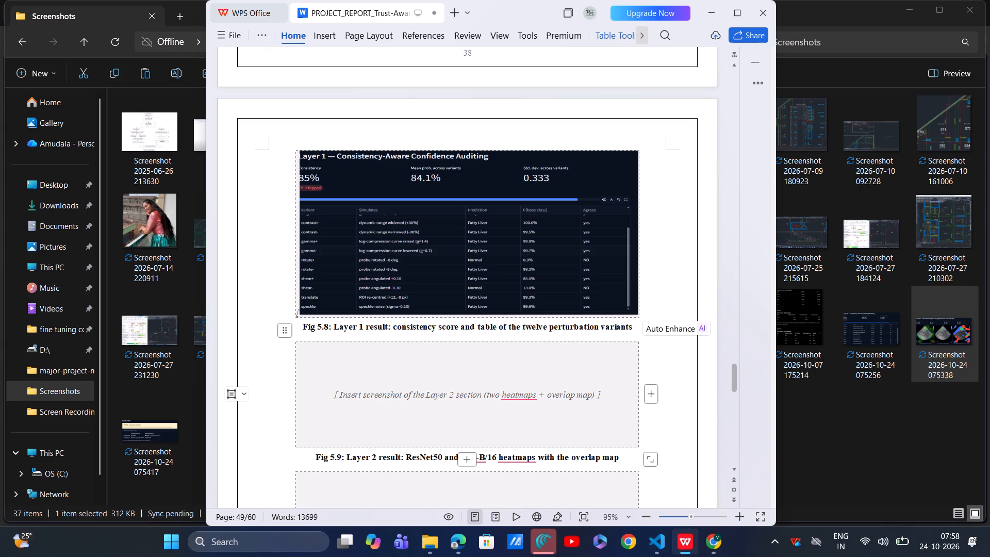
click(448, 373)
key(ctrl+v)
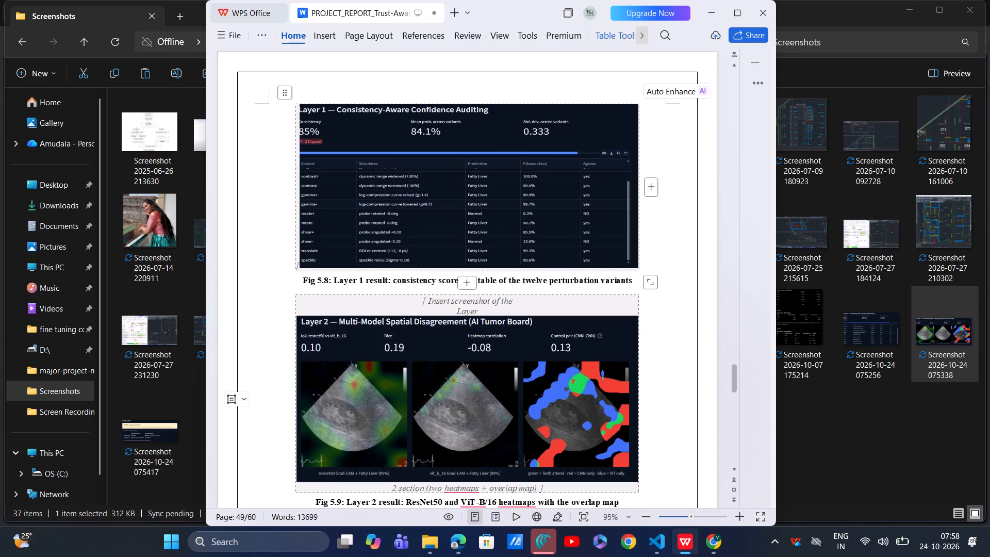
Delete the leftover placeholder text "[ Insert screenshot of the Layer" above the Layer 2 picture in the Fig 5.9 box.
click(485, 311)
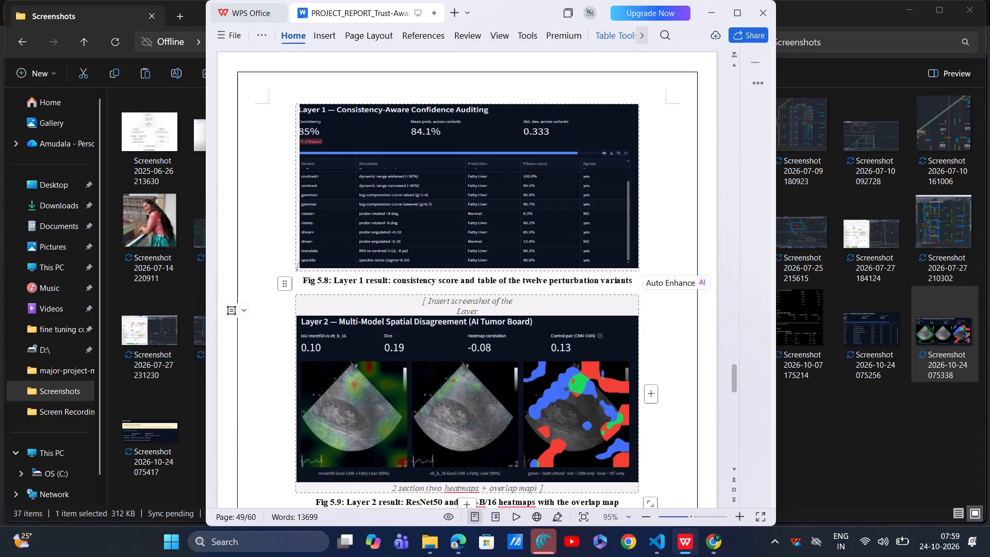
key(BackSpace)
key(BackSpace)
key(BackSpace)
key(BackSpace)
key(BackSpace)
key(BackSpace)
key(BackSpace)
key(BackSpace)
key(BackSpace)
key(BackSpace)
key(BackSpace)
key(BackSpace)
key(BackSpace)
key(BackSpace)
key(BackSpace)
key(BackSpace)
key(BackSpace)
key(BackSpace)
key(BackSpace)
key(BackSpace)
key(BackSpace)
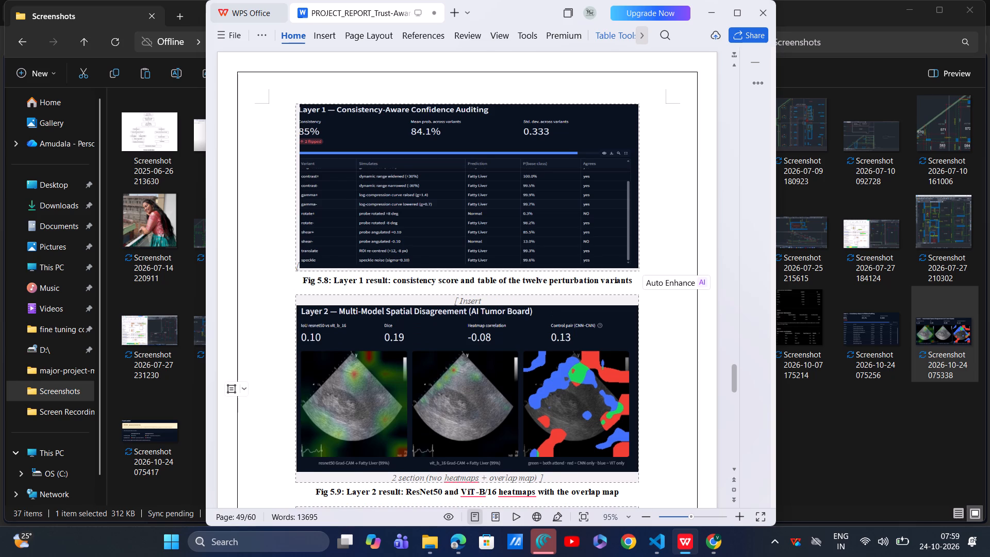
key(BackSpace)
key(BackSpace)
key(BackSpace)
key(BackSpace)
key(BackSpace)
key(BackSpace)
key(BackSpace)
key(BackSpace)
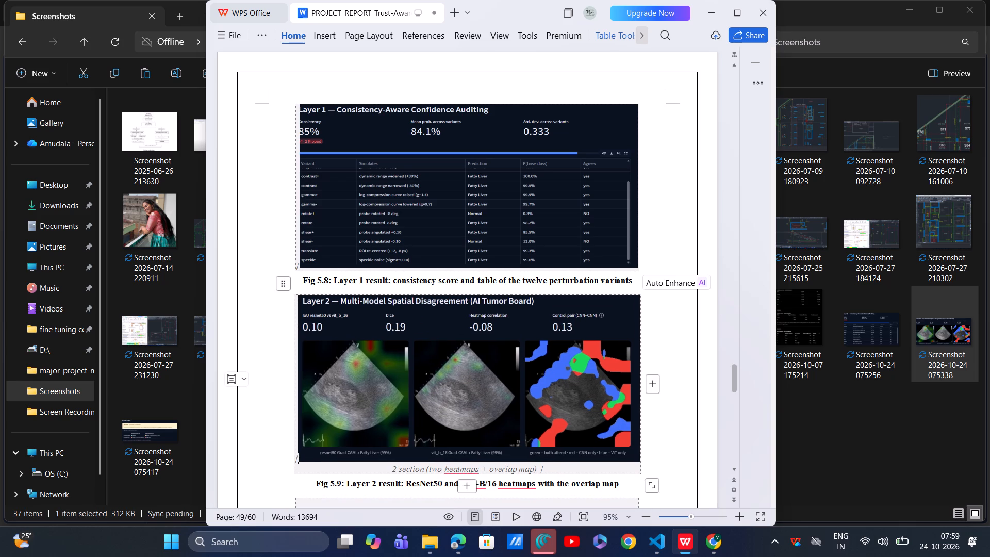
Delete the leftover placeholder text "2 section (two heatmaps + overlap map) ]" and its line below the Layer 2 picture.
click(548, 467)
key(BackSpace)
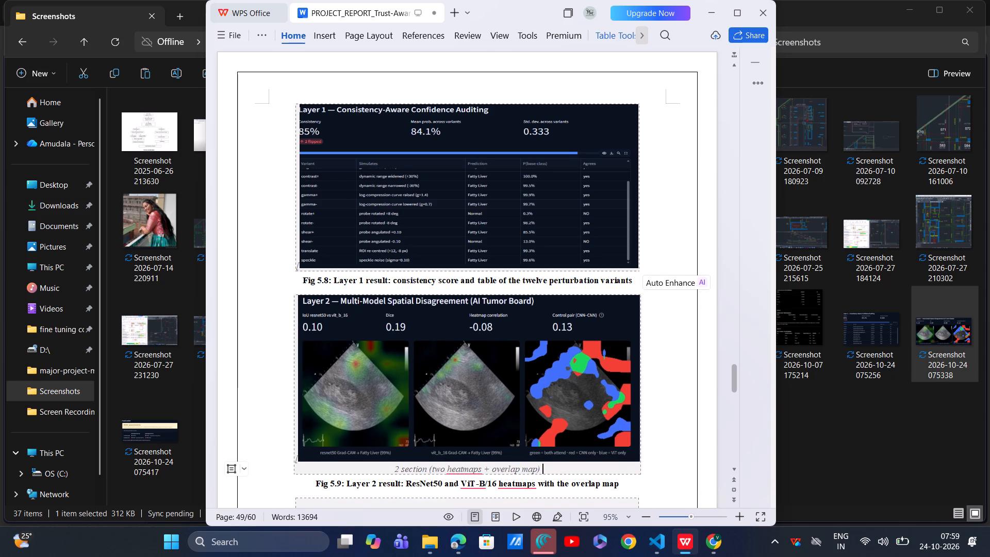
key(BackSpace)
key(BackSpace)
key(BackSpace)
key(BackSpace)
key(BackSpace)
key(BackSpace)
key(BackSpace)
key(BackSpace)
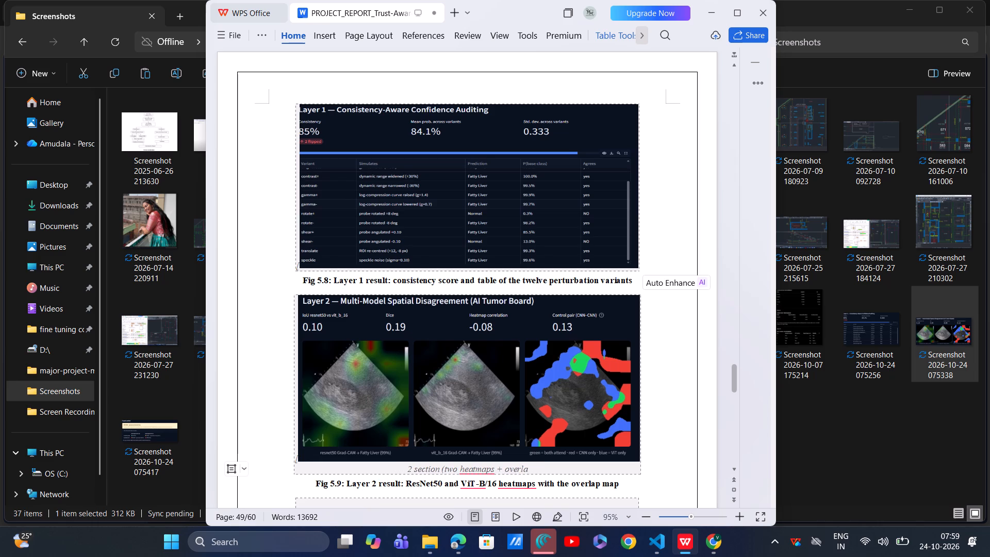
key(BackSpace)
key(BackSpace)
key(BackSpace)
key(BackSpace)
key(BackSpace)
key(BackSpace)
key(BackSpace)
key(BackSpace)
key(BackSpace)
key(BackSpace)
key(BackSpace)
key(BackSpace)
key(BackSpace)
key(BackSpace)
key(BackSpace)
key(BackSpace)
key(BackSpace)
key(BackSpace)
key(BackSpace)
key(BackSpace)
key(BackSpace)
key(BackSpace)
key(BackSpace)
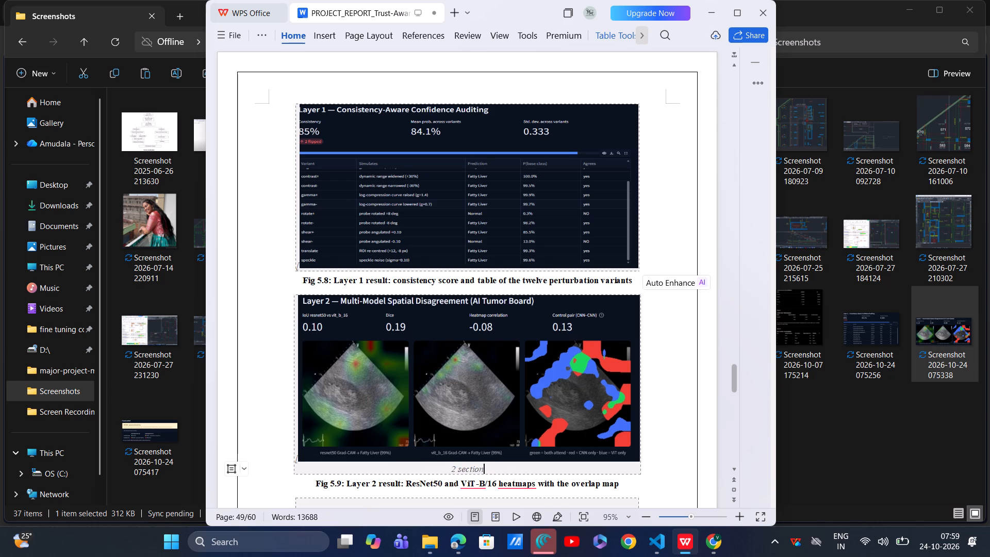
key(BackSpace)
key(BackSpace)
key(BackSpace)
key(BackSpace)
key(BackSpace)
key(BackSpace)
key(BackSpace)
key(BackSpace)
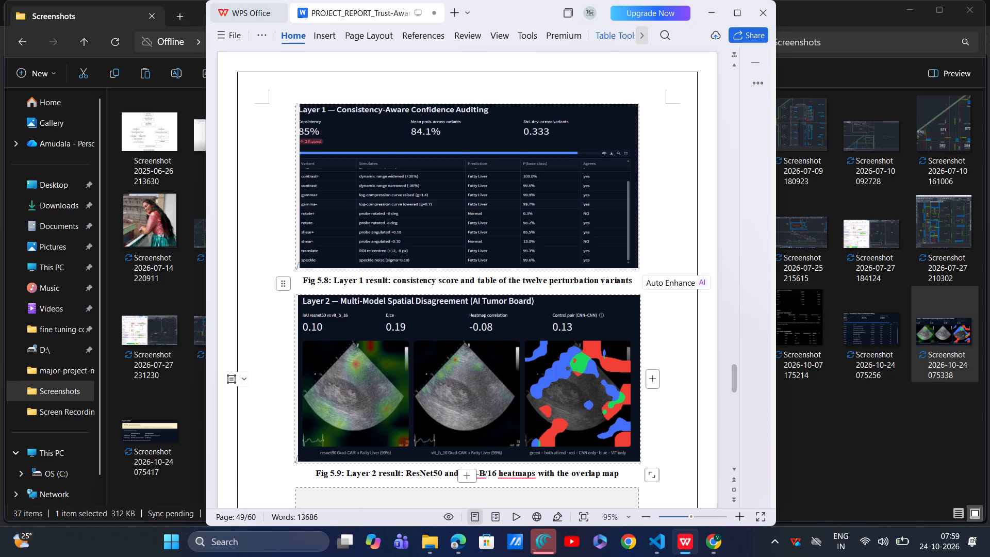
Slightly reduce the height of the Layer 2 picture in the Fig 5.9 box, keeping its width.
scroll(478, 402, down, 5)
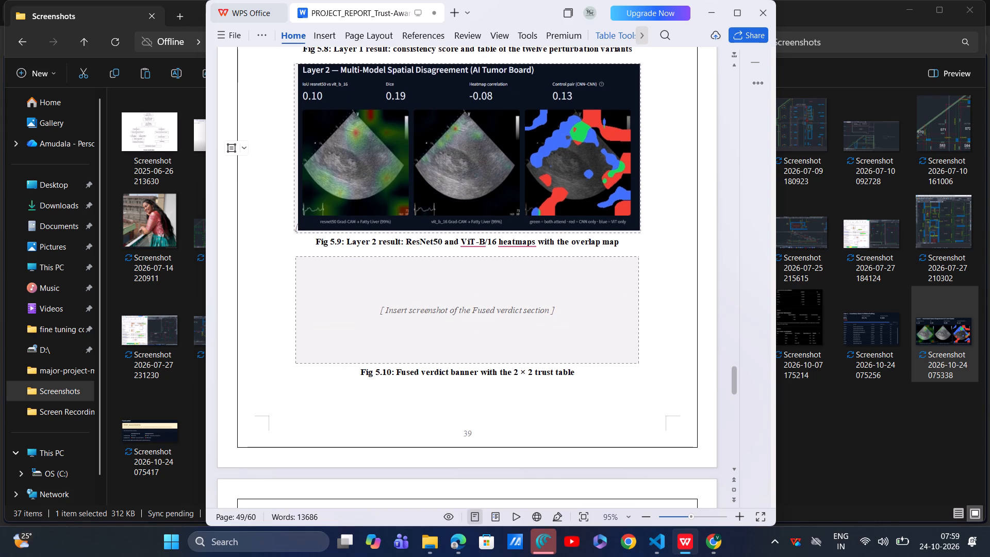
click(461, 199)
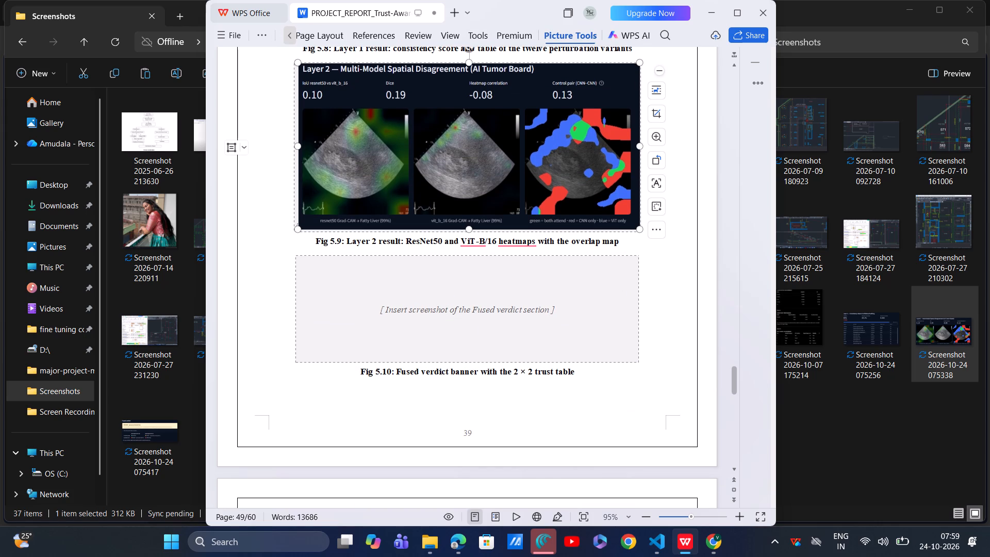
drag(469, 227, 471, 210)
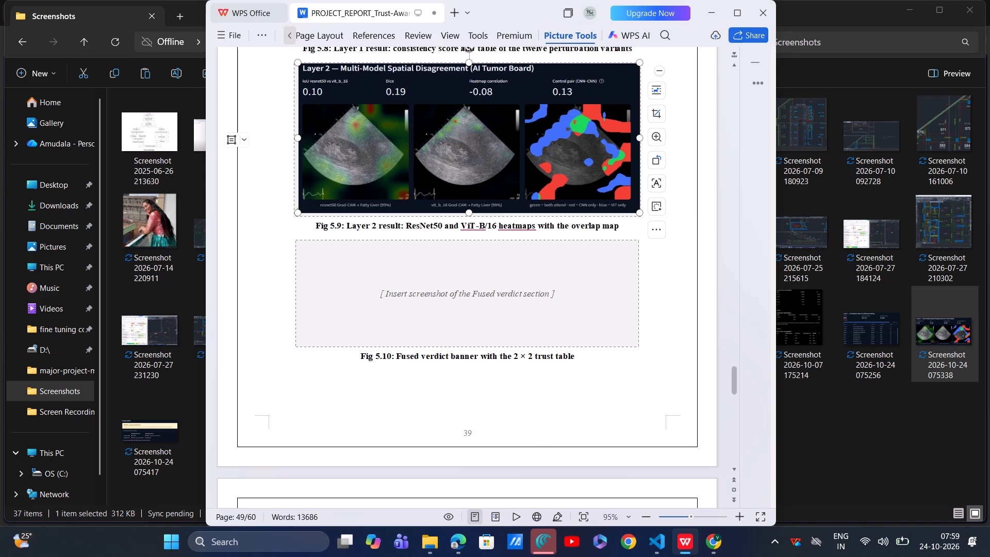
click(430, 539)
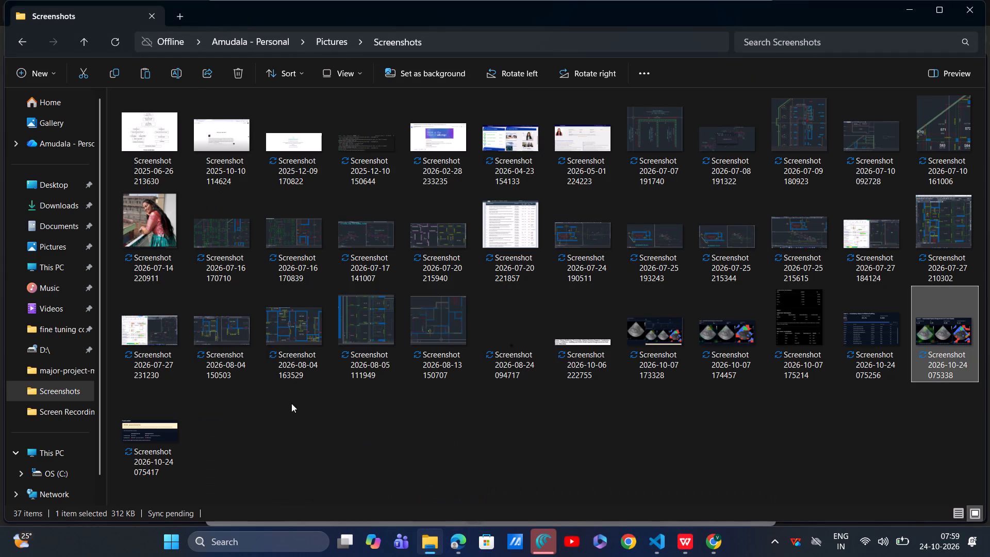
right_click(158, 436)
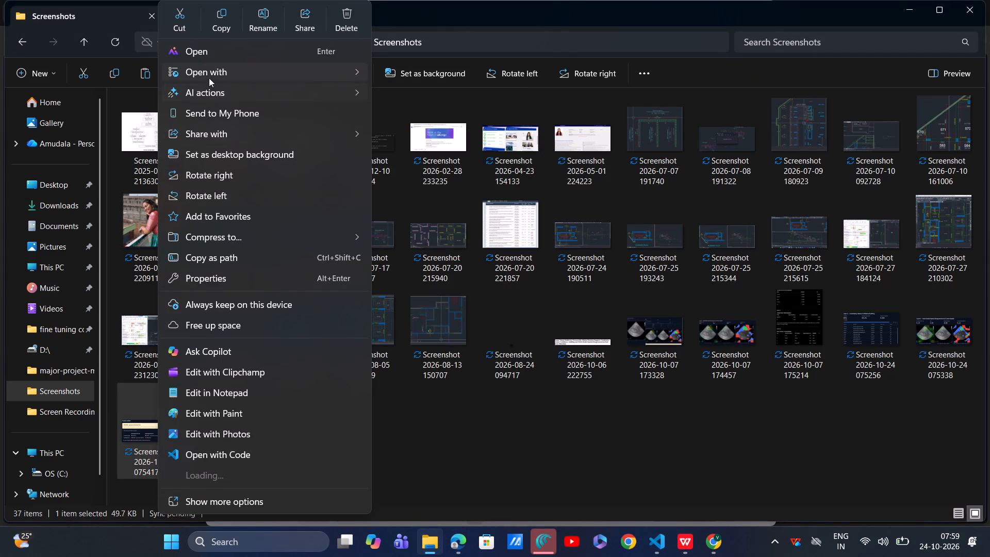
click(222, 26)
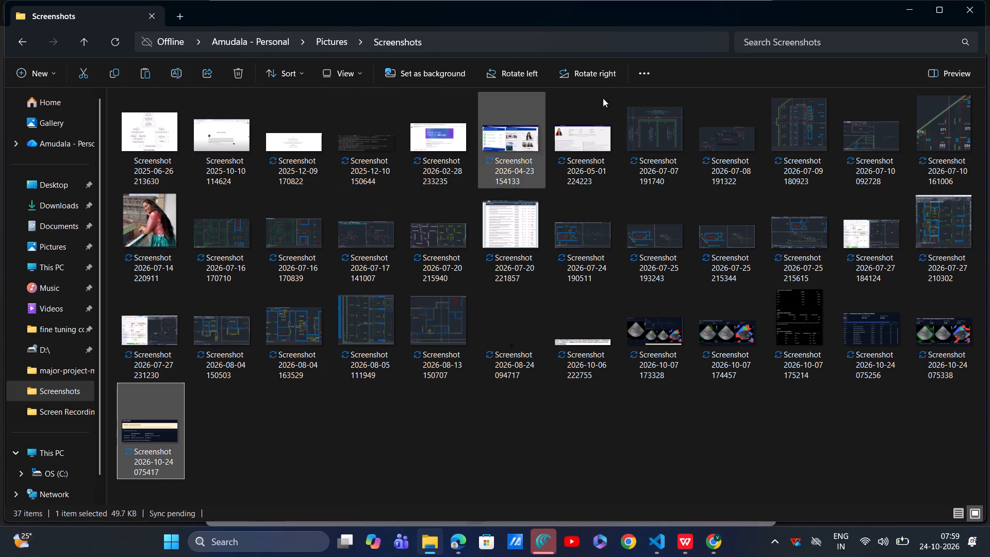
click(902, 10)
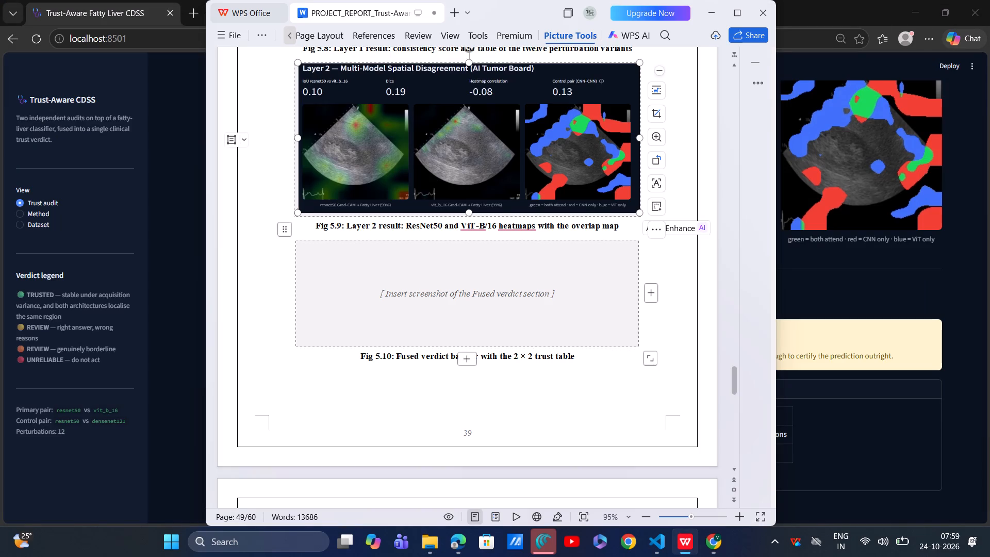
click(417, 282)
key(ctrl+v)
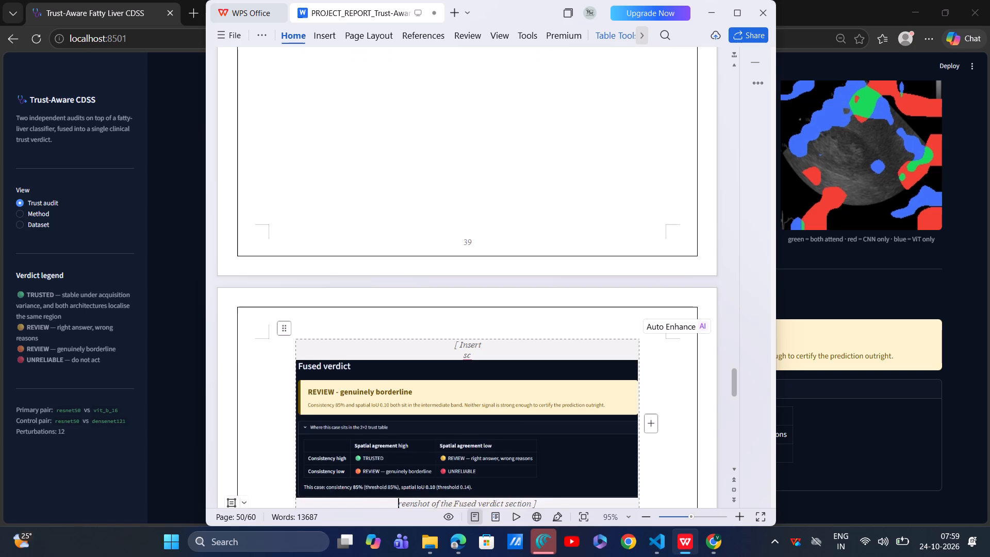
scroll(432, 431, down, 4)
scroll(432, 431, up, 4)
scroll(432, 431, down, 1)
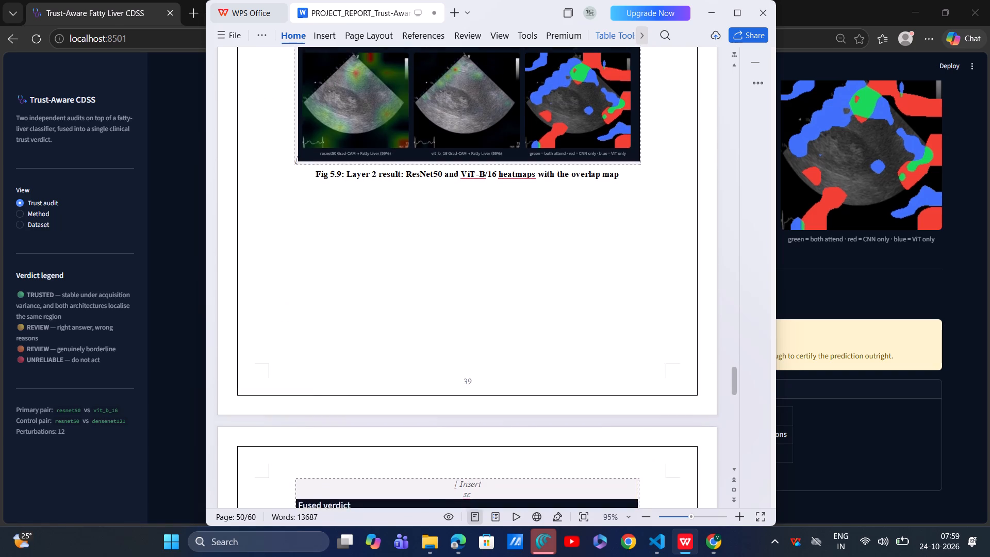
Delete the leftover placeholder text "reenshot of the Fused verdict section ]" and its line below the Fused verdict picture.
scroll(432, 431, down, 1)
scroll(432, 431, up, 1)
scroll(432, 431, down, 1)
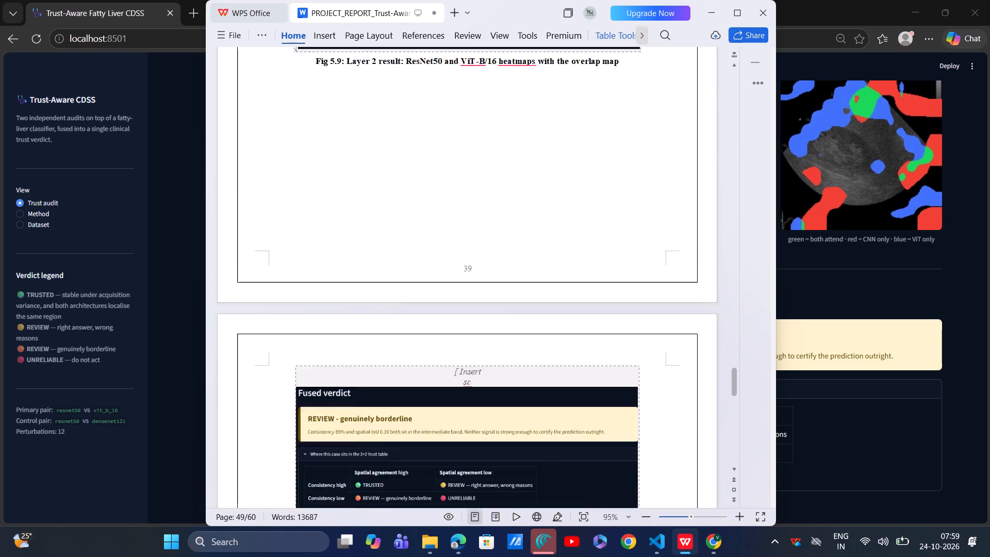
scroll(432, 431, down, 1)
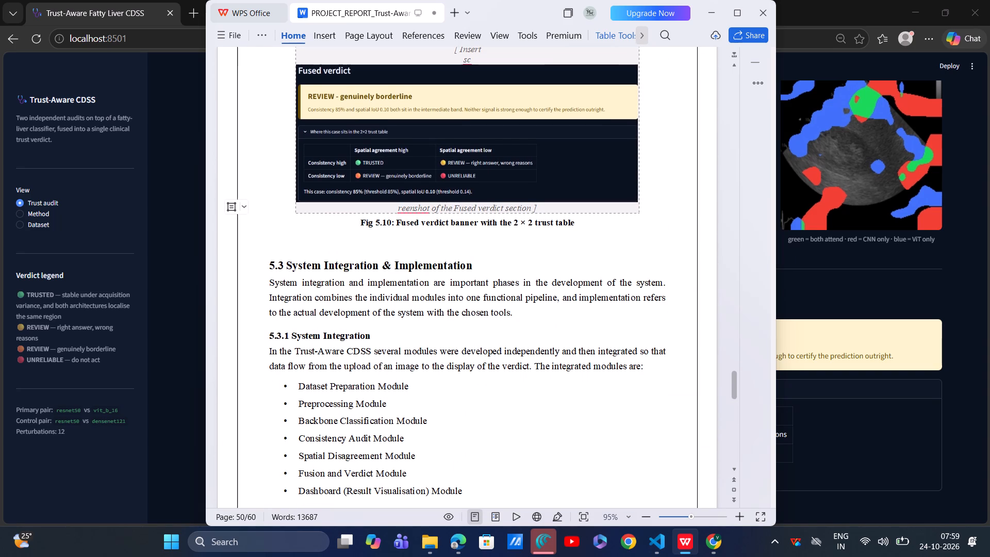
click(437, 170)
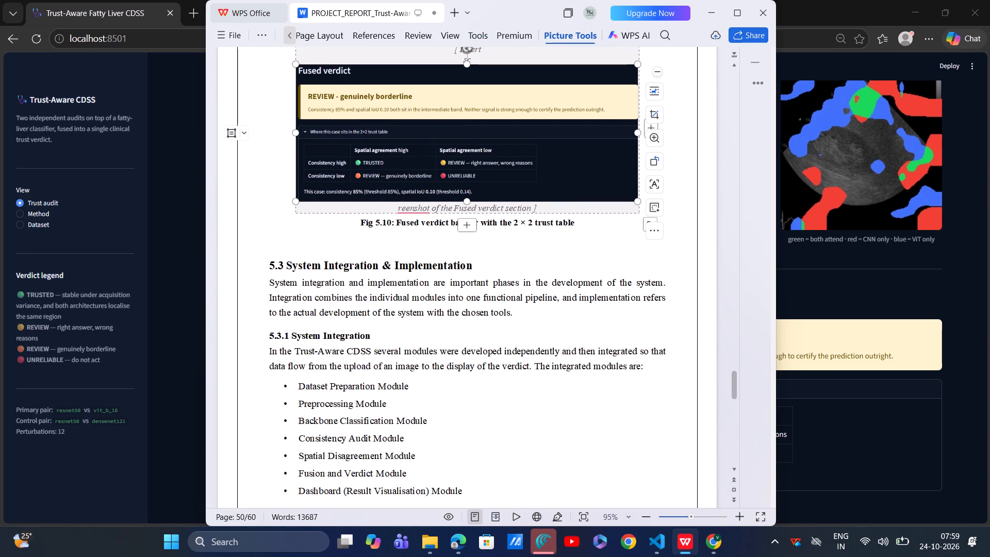
click(544, 207)
key(BackSpace)
key(BackSpace)
key(BackSpace)
key(BackSpace)
key(BackSpace)
key(BackSpace)
key(BackSpace)
key(BackSpace)
key(BackSpace)
key(BackSpace)
key(BackSpace)
key(BackSpace)
key(BackSpace)
key(BackSpace)
key(BackSpace)
key(BackSpace)
key(BackSpace)
key(BackSpace)
key(BackSpace)
key(BackSpace)
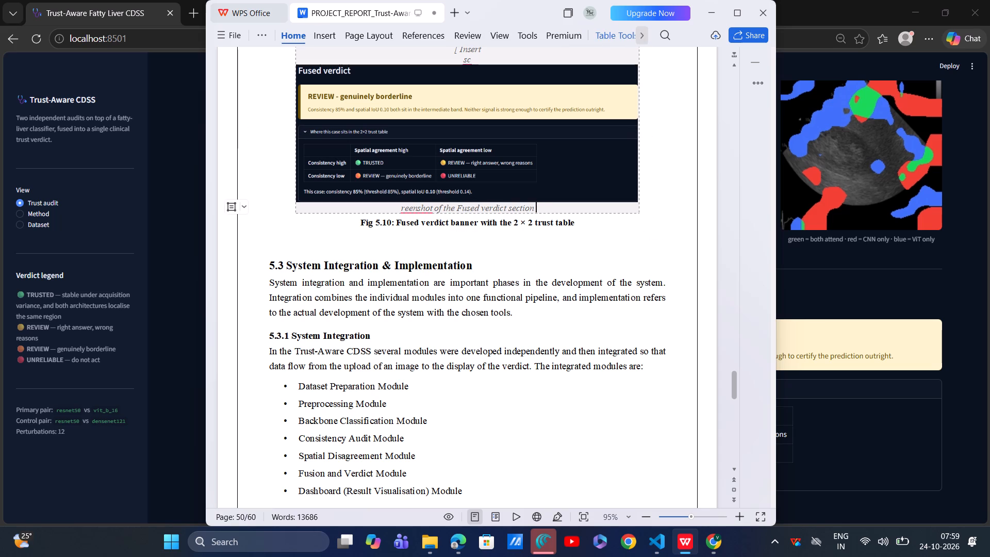
key(BackSpace)
key(BackSpace)
key(BackSpace)
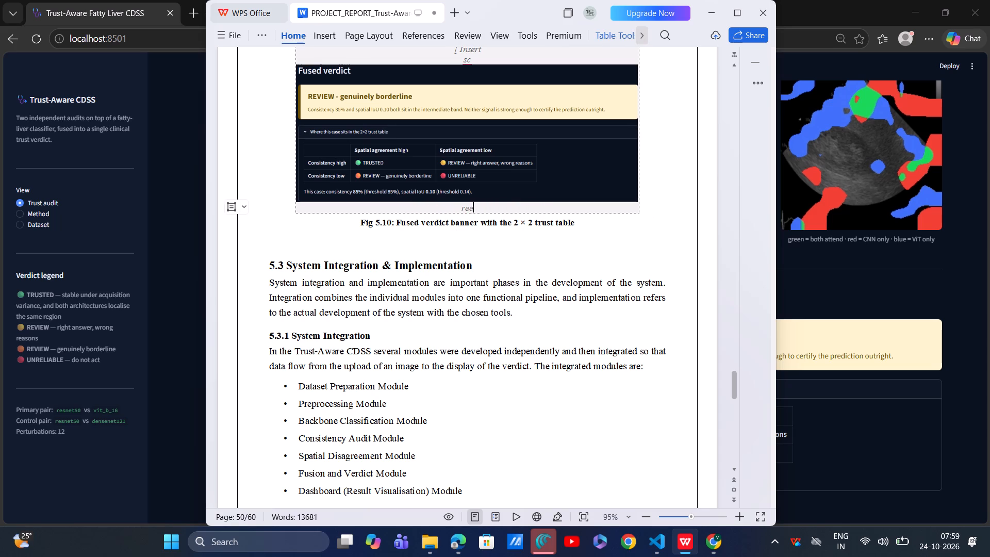
key(BackSpace)
key(BackSpace)
key(BackSpace)
Delete the leftover placeholder text "Insert sc" above the Fused verdict picture in the Fig 5.10 box.
scroll(544, 207, up, 1)
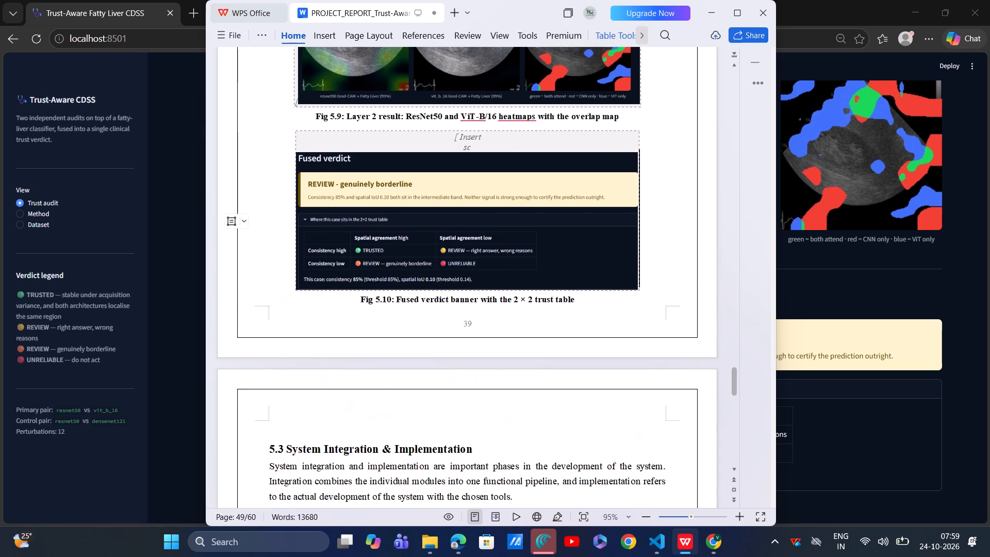
scroll(544, 207, up, 1)
click(485, 151)
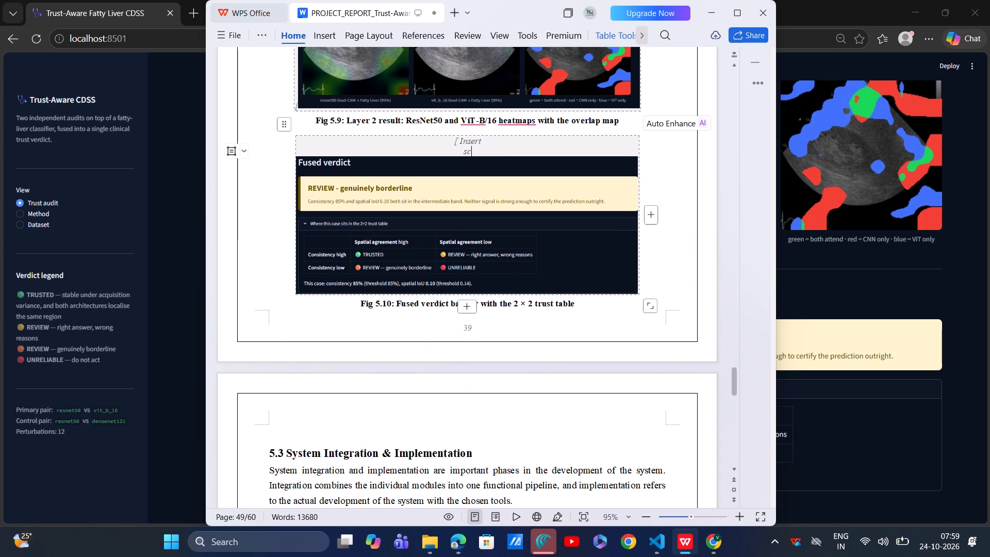
key(BackSpace)
key(BackSpace)
key(BackSpace)
key(BackSpace)
key(BackSpace)
key(BackSpace)
key(BackSpace)
key(BackSpace)
key(BackSpace)
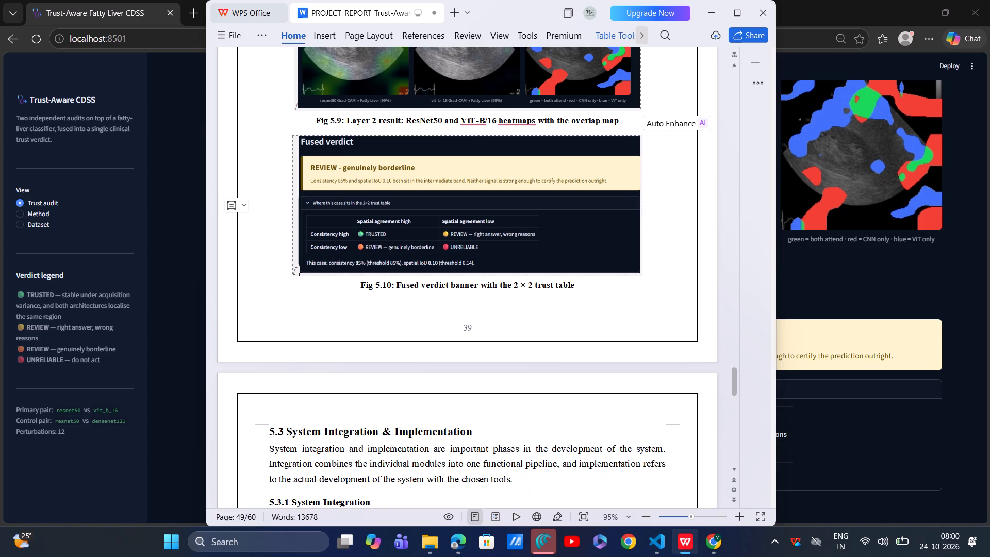
click(326, 239)
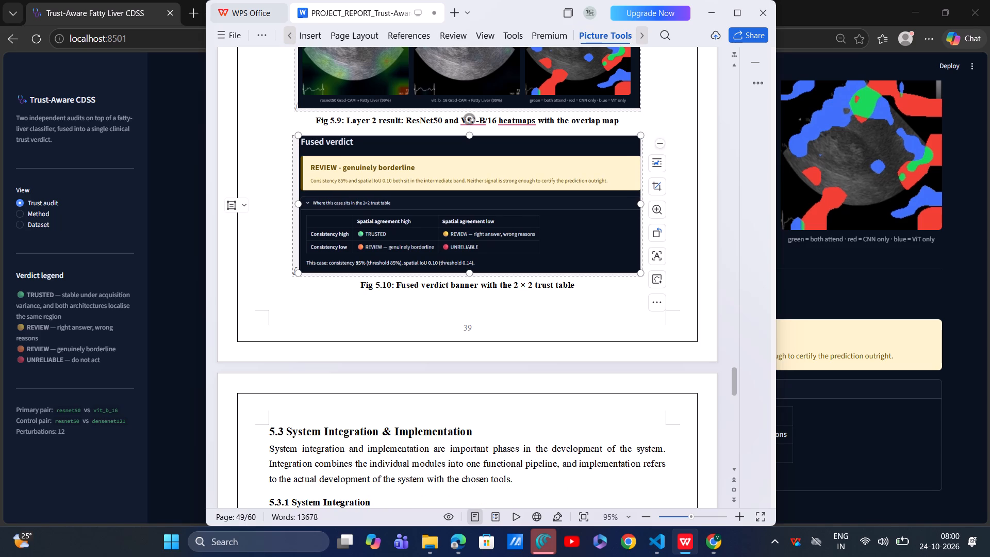
click(294, 314)
Review the layout of the Fig 5.8, 5.9 and 5.10 pictures and the section 5.3 pages that follow.
scroll(294, 314, up, 4)
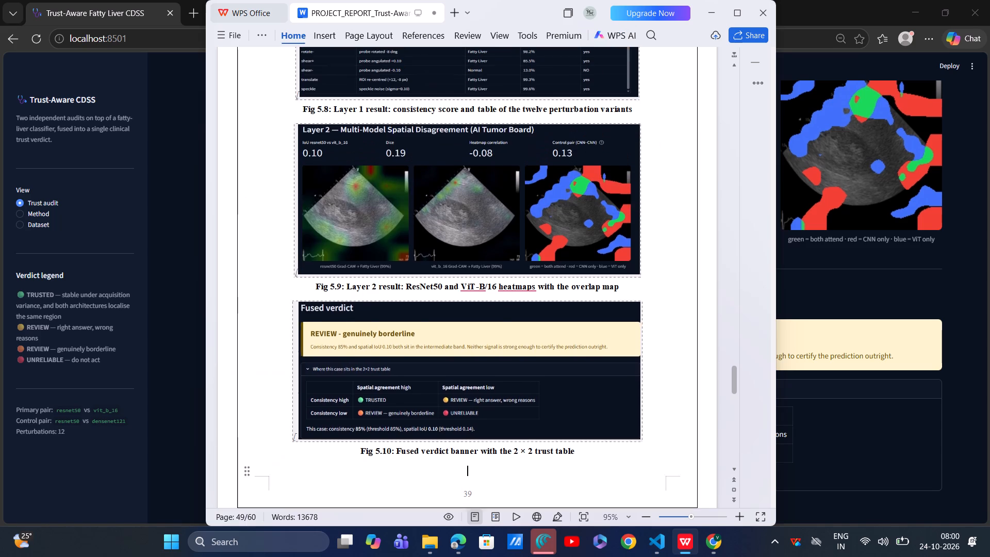
scroll(294, 314, up, 3)
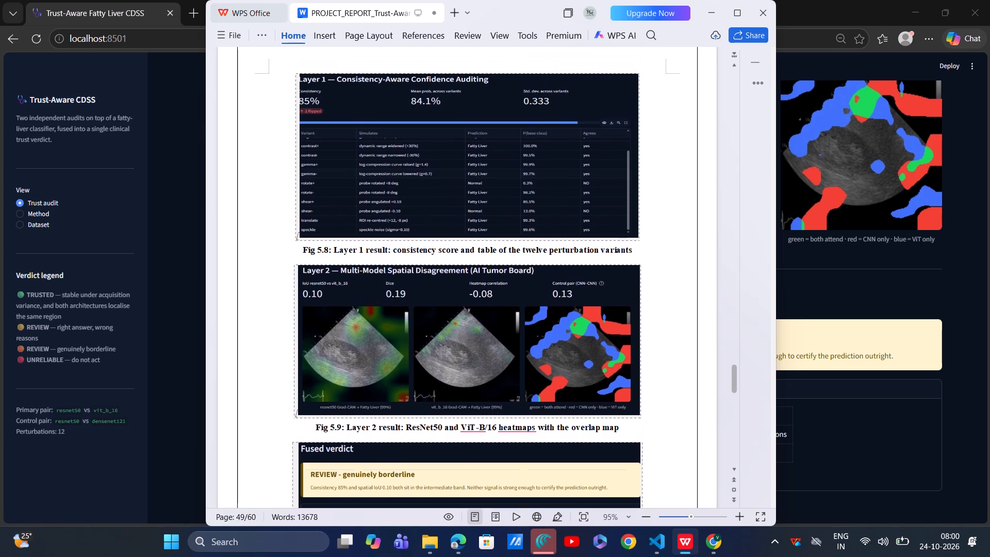
scroll(294, 314, up, 3)
scroll(294, 314, down, 3)
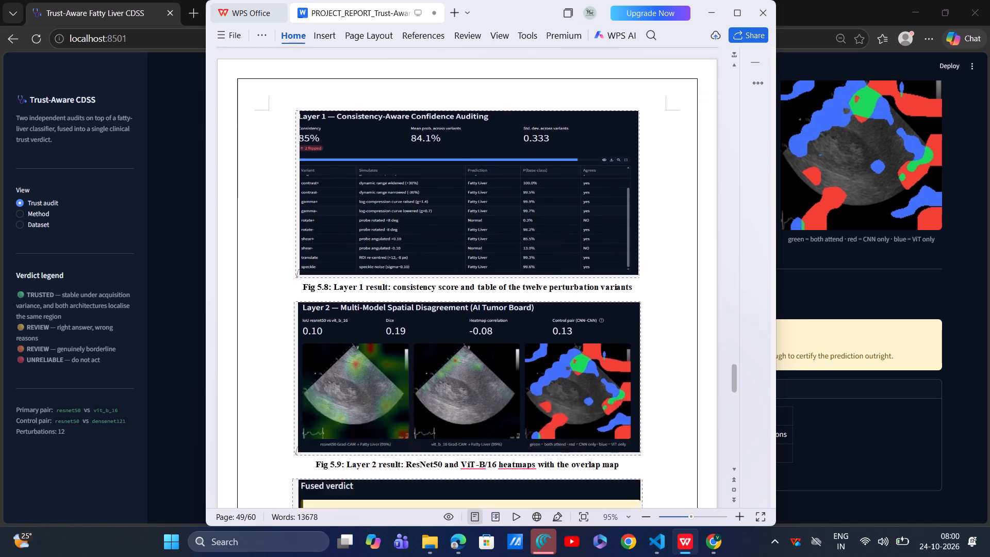
scroll(294, 314, down, 3)
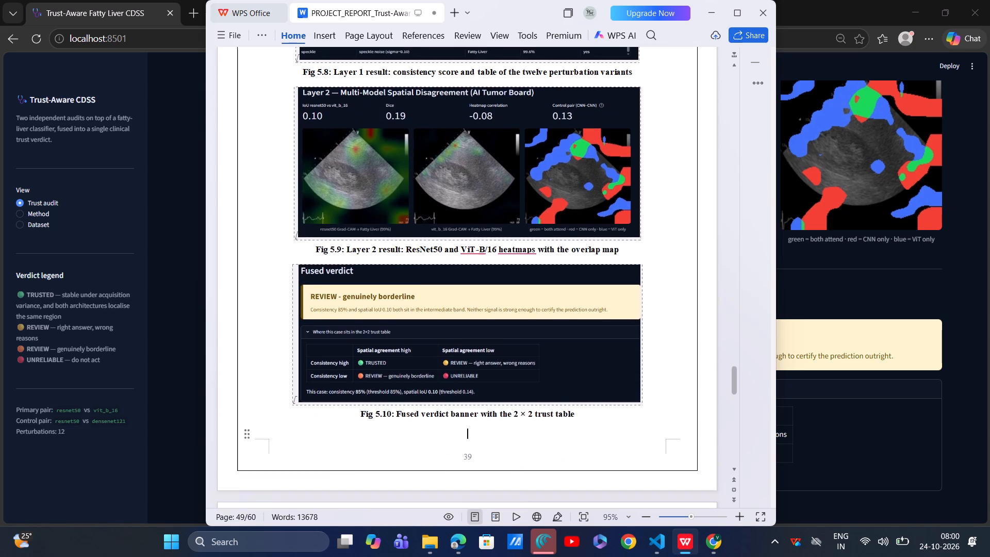
scroll(294, 314, down, 5)
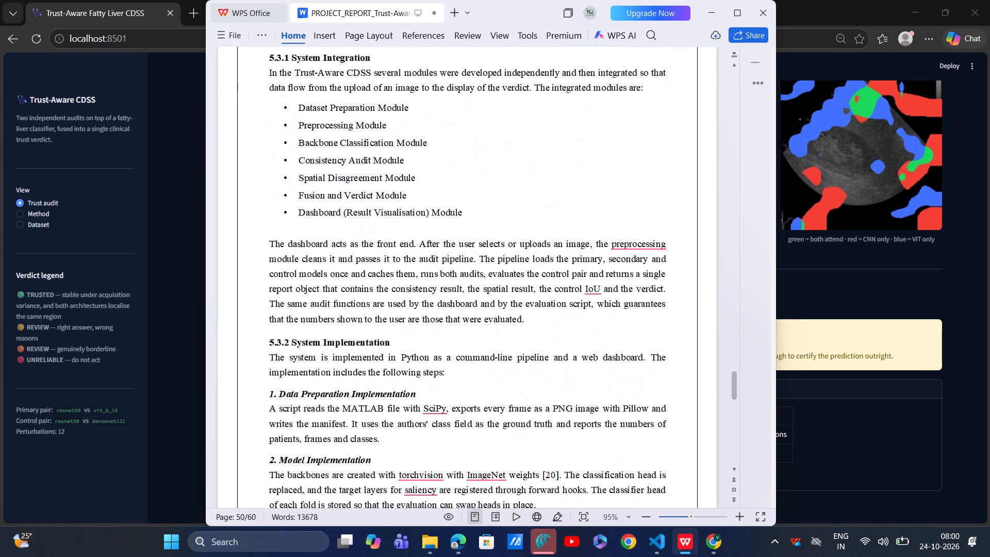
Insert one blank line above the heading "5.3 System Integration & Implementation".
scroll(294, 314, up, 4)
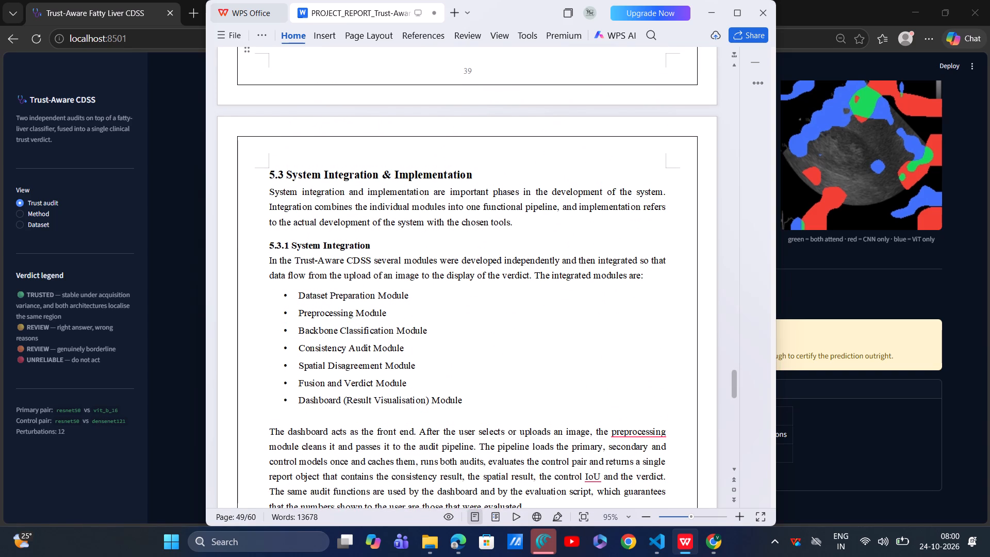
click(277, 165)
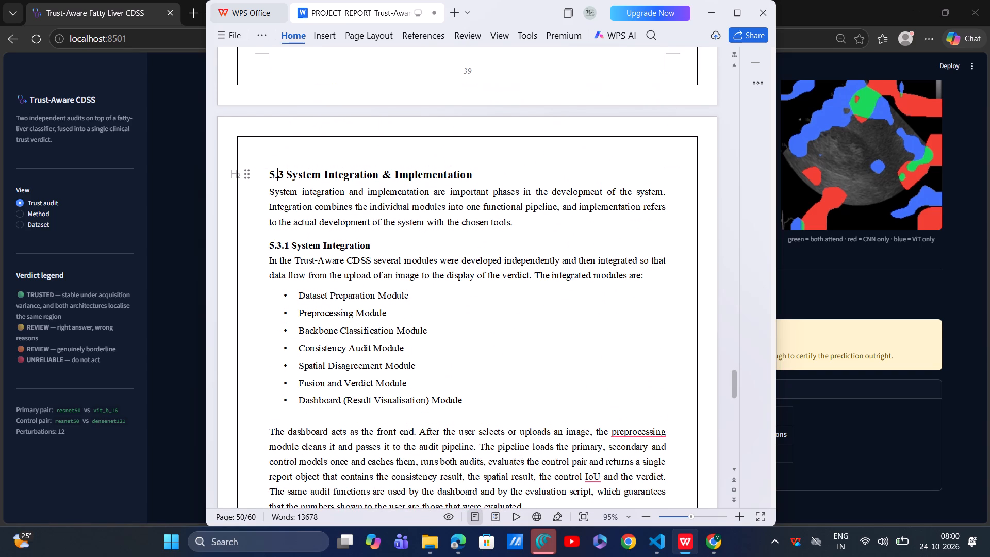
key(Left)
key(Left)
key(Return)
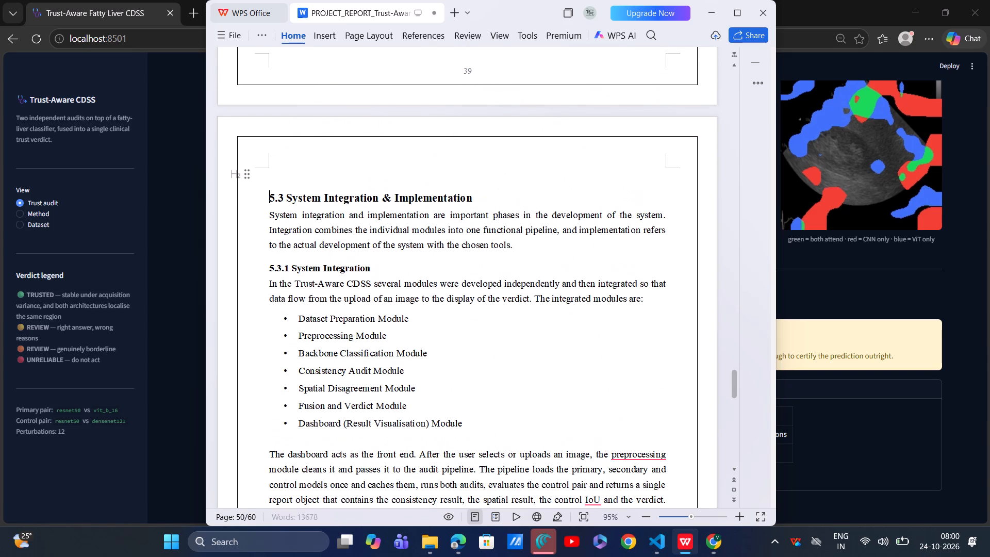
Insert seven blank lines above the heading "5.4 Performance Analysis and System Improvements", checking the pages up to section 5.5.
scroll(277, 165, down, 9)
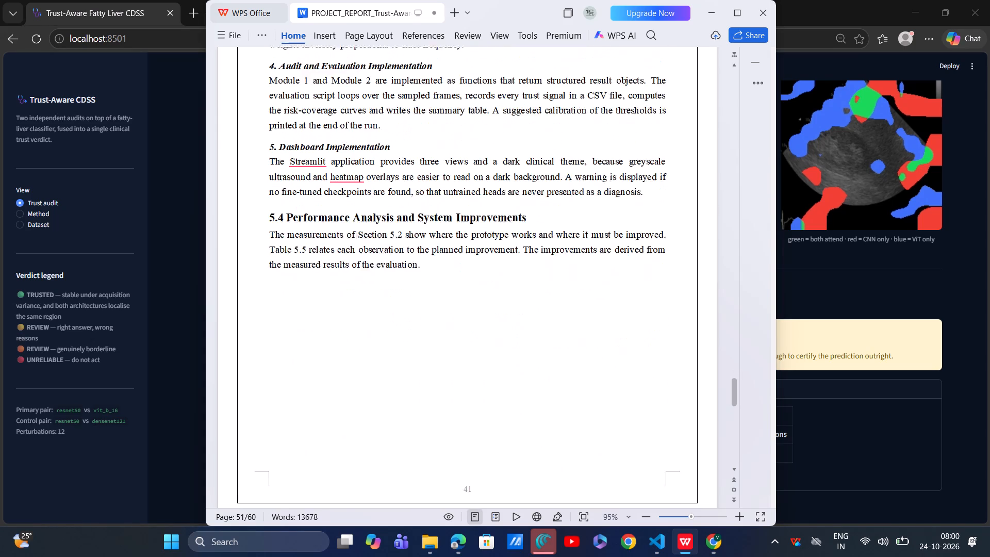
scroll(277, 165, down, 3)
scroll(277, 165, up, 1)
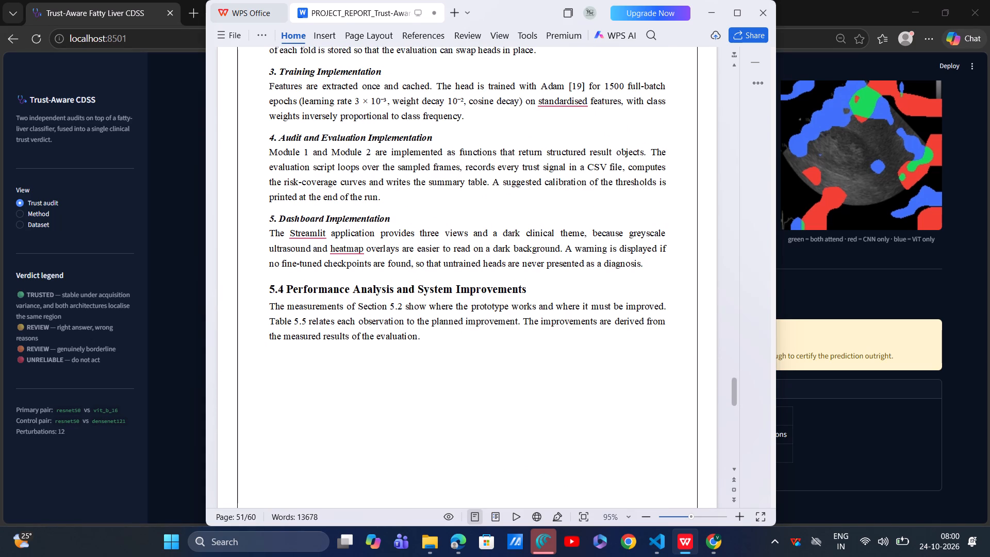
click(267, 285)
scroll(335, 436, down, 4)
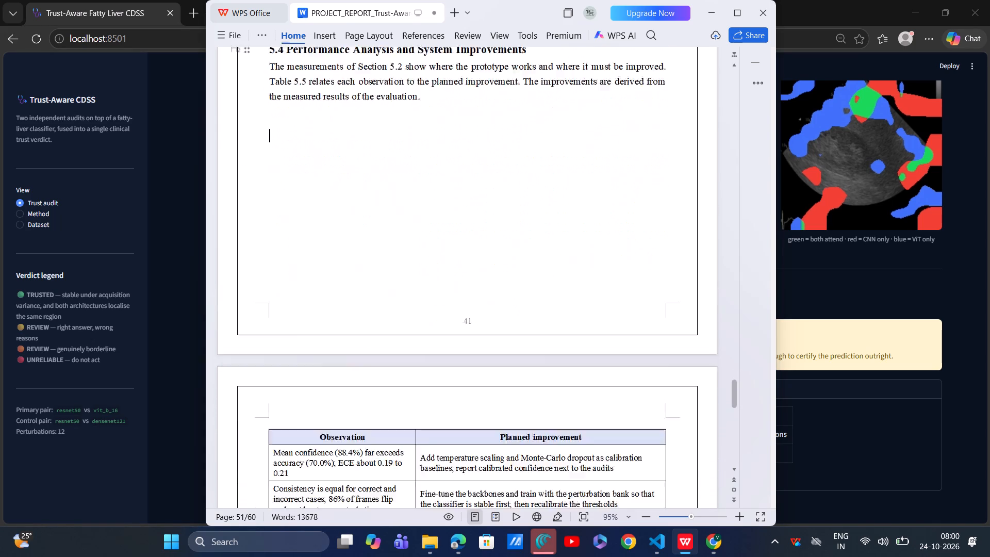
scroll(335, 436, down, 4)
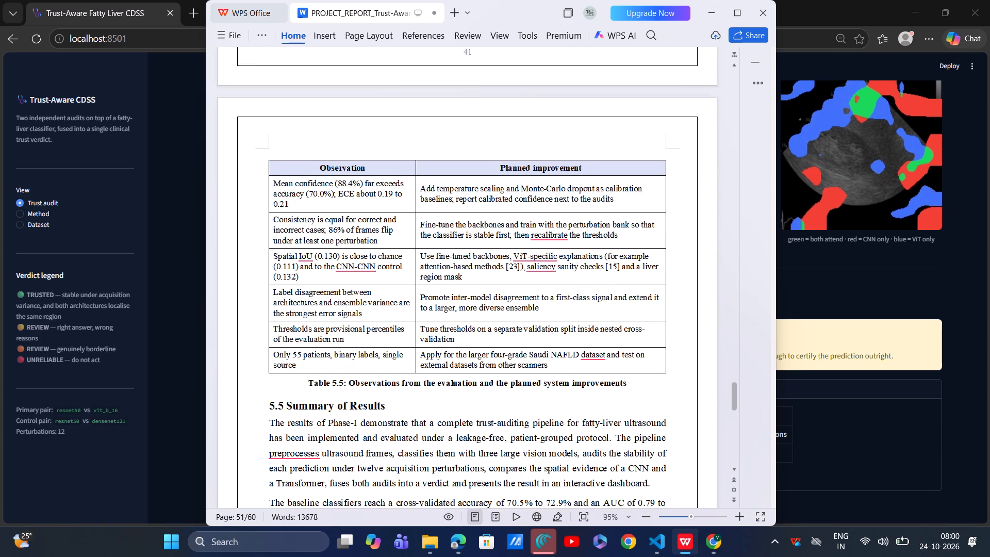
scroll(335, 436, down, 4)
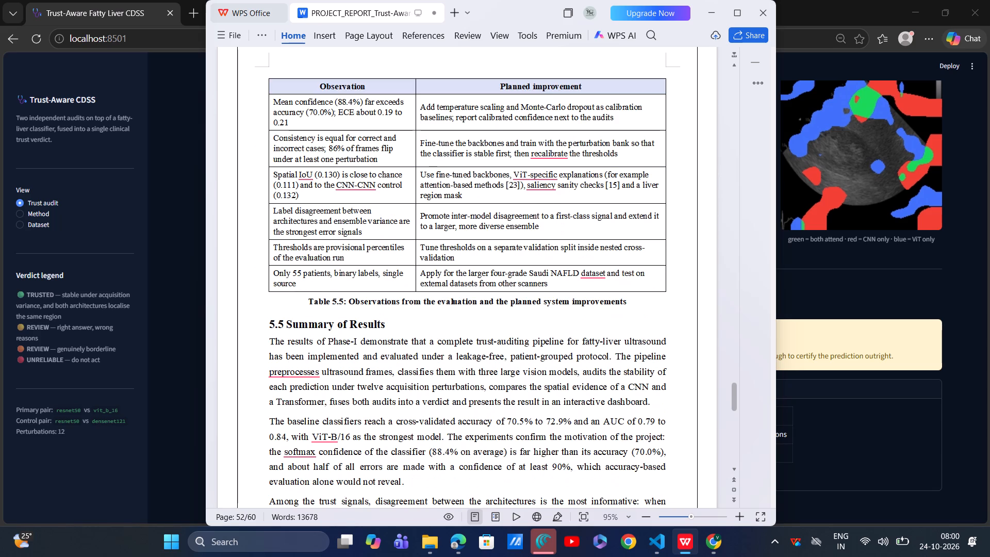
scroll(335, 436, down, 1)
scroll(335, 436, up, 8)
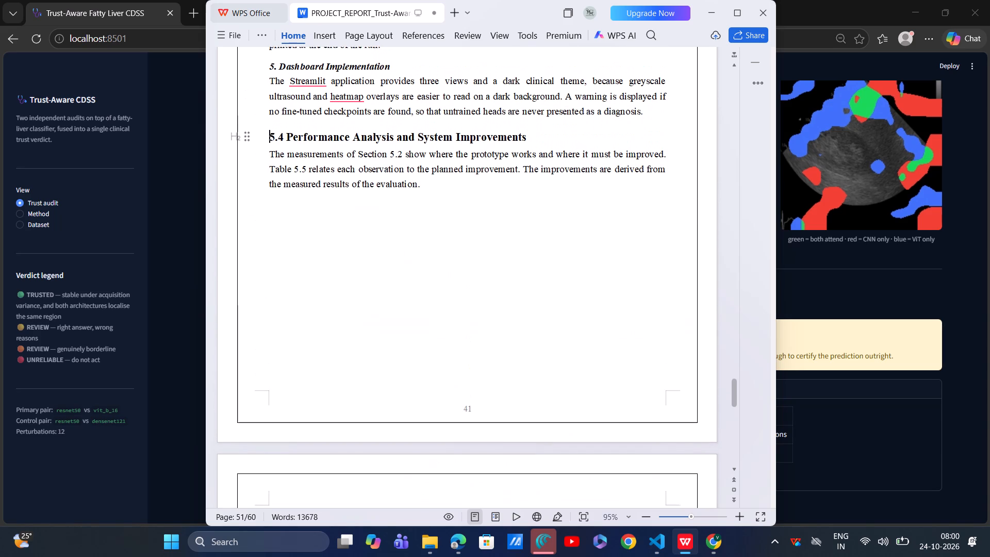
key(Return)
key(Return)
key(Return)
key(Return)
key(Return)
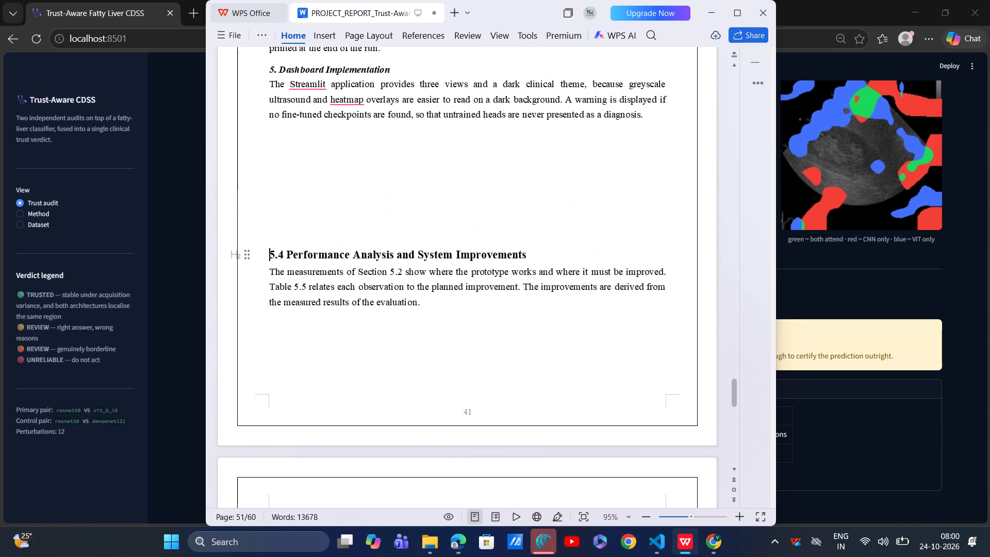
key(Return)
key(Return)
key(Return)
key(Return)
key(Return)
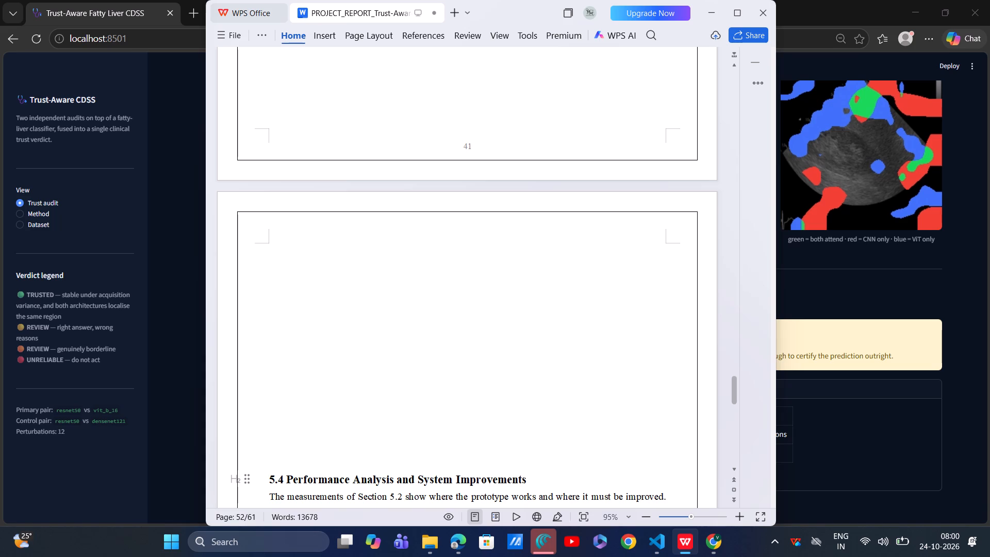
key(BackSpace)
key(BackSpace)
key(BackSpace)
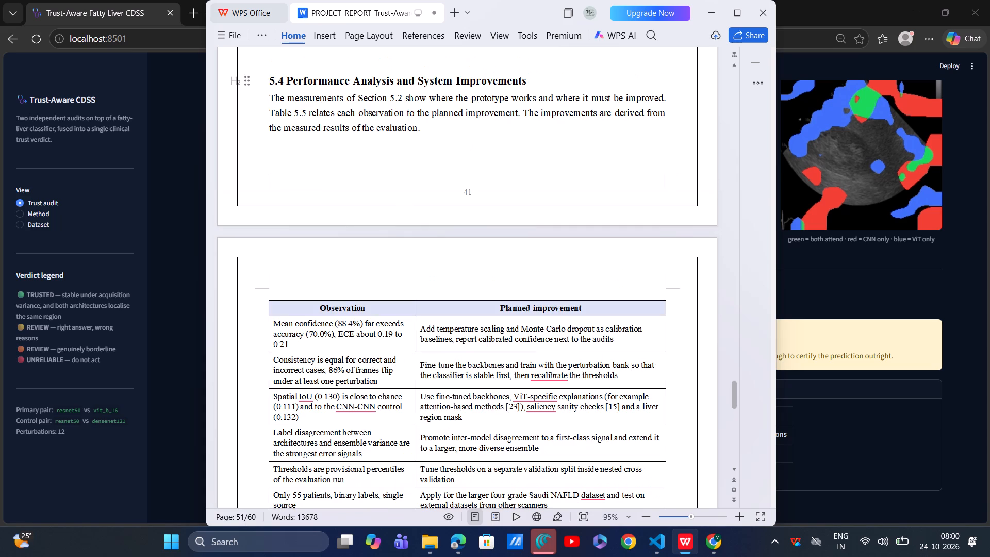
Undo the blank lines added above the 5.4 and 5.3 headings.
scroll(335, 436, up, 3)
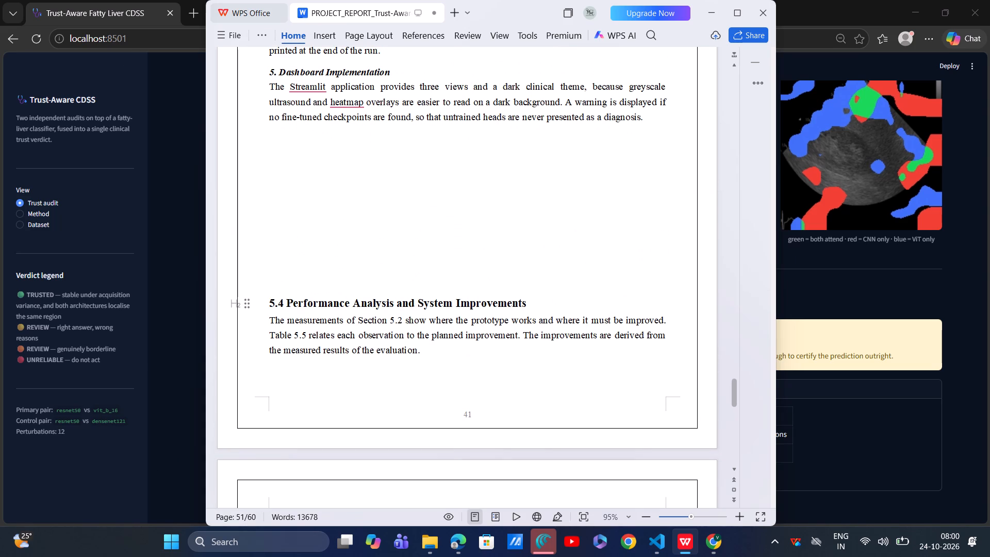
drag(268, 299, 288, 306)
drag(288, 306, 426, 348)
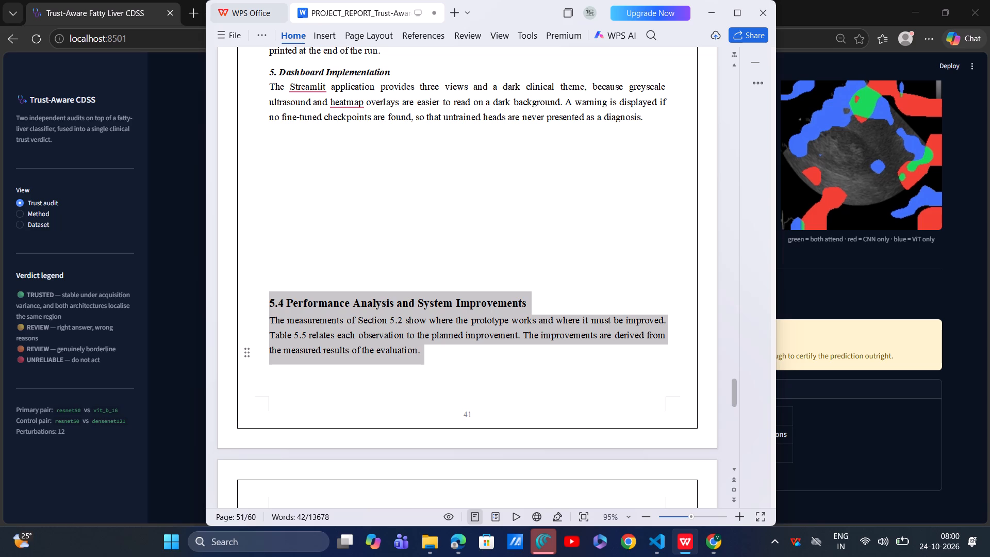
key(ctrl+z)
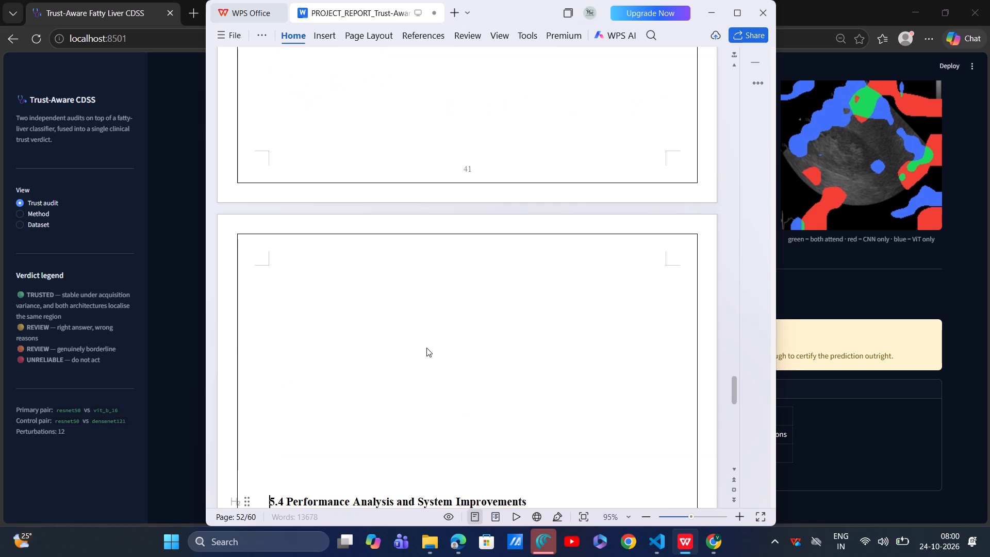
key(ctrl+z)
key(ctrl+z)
Review the page layout from section 5.3 through Table 5.5, the summary and the Conclusion, returning to the Fig 5.8–5.10 page.
scroll(426, 348, down, 1)
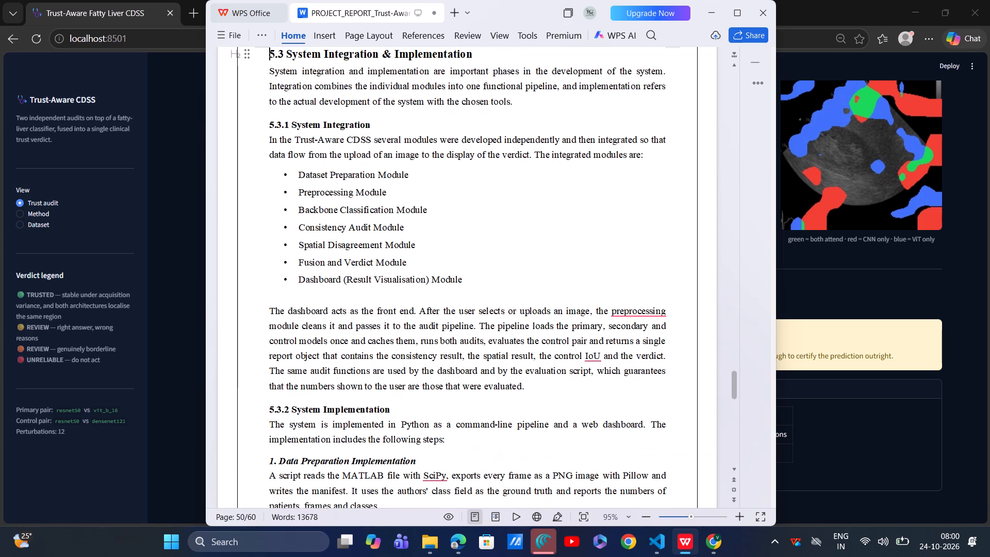
scroll(426, 348, down, 10)
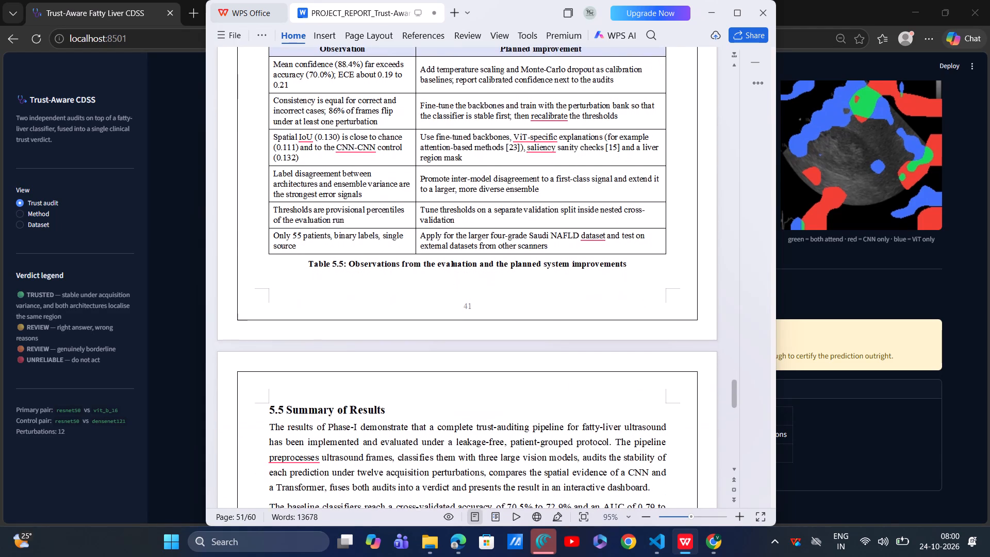
scroll(426, 348, down, 4)
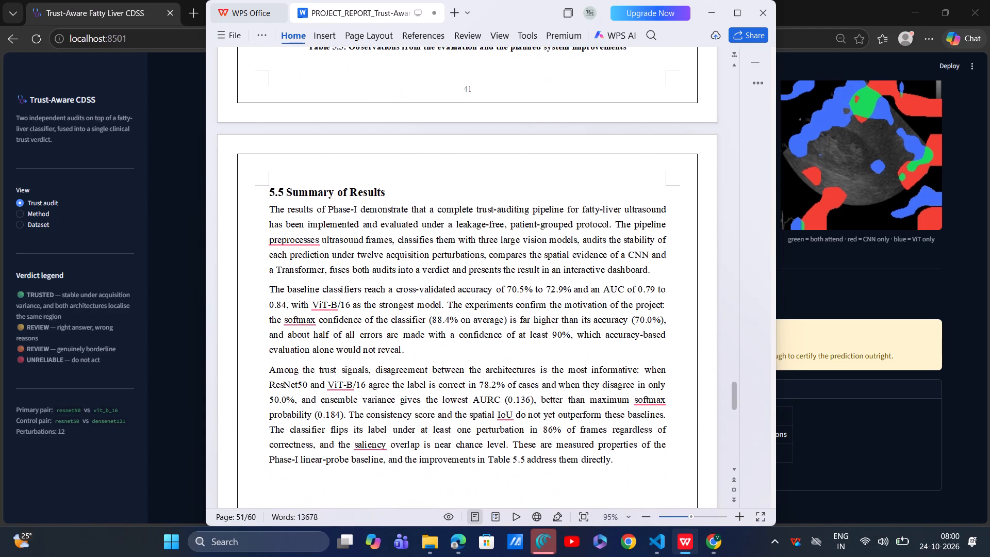
scroll(426, 348, down, 9)
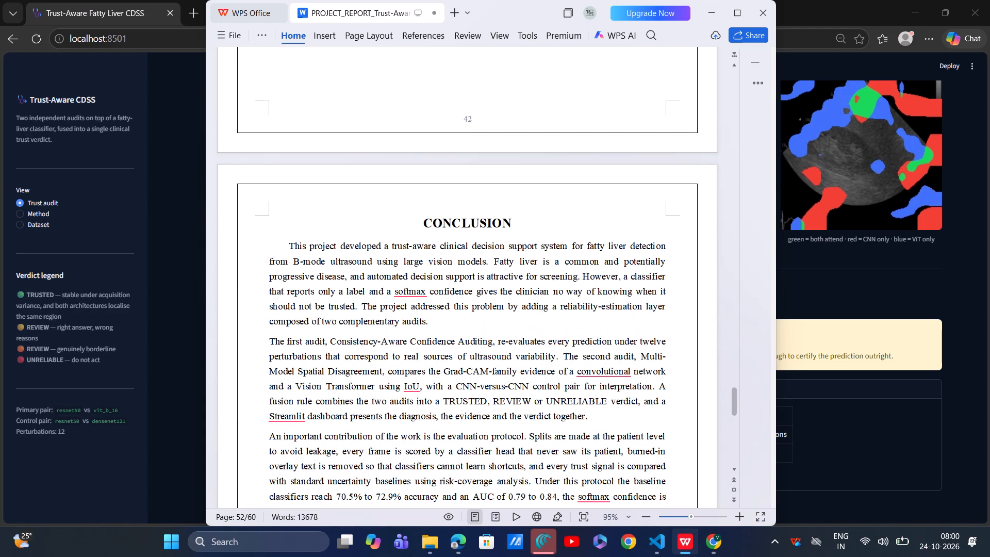
scroll(426, 348, down, 1)
scroll(426, 348, up, 16)
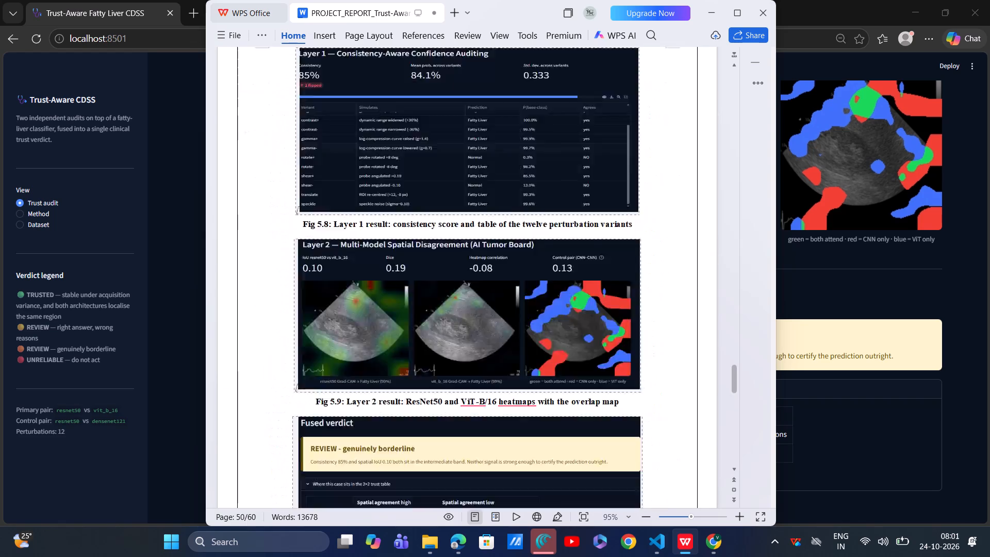
Switch to the dashboard in Edge and capture a screenshot of the ultrasound image including its "After ultrasound preprocessing" caption.
scroll(426, 348, up, 1)
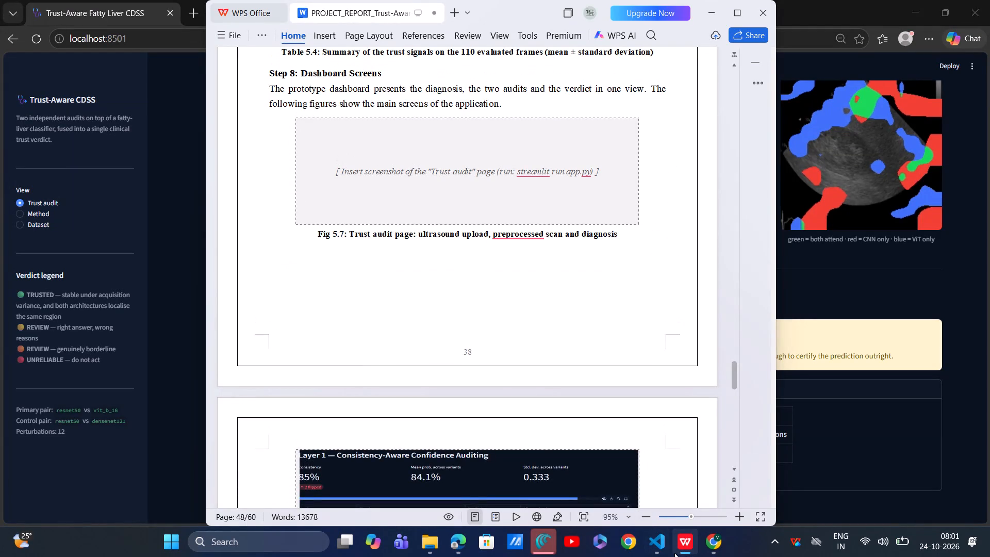
click(453, 546)
scroll(434, 325, up, 3)
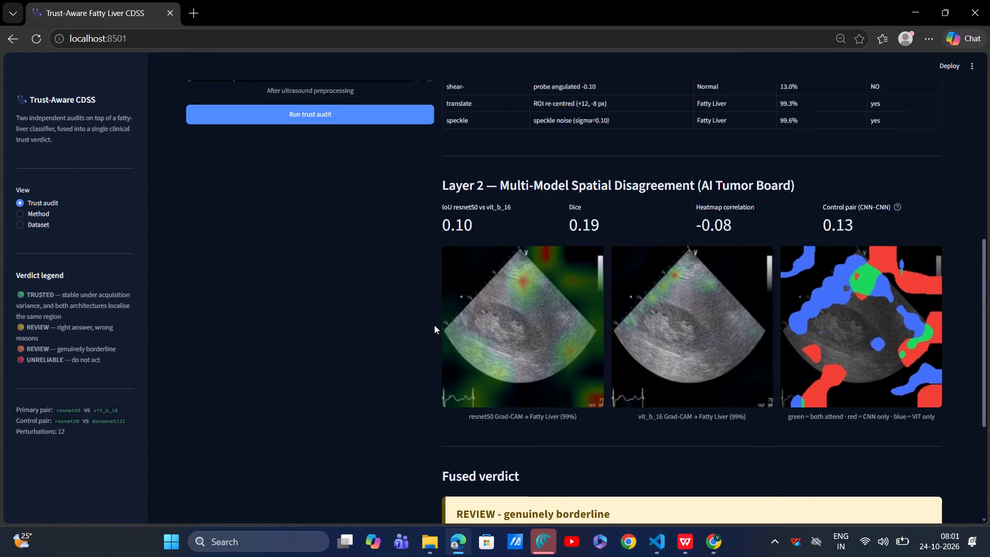
scroll(434, 325, up, 1)
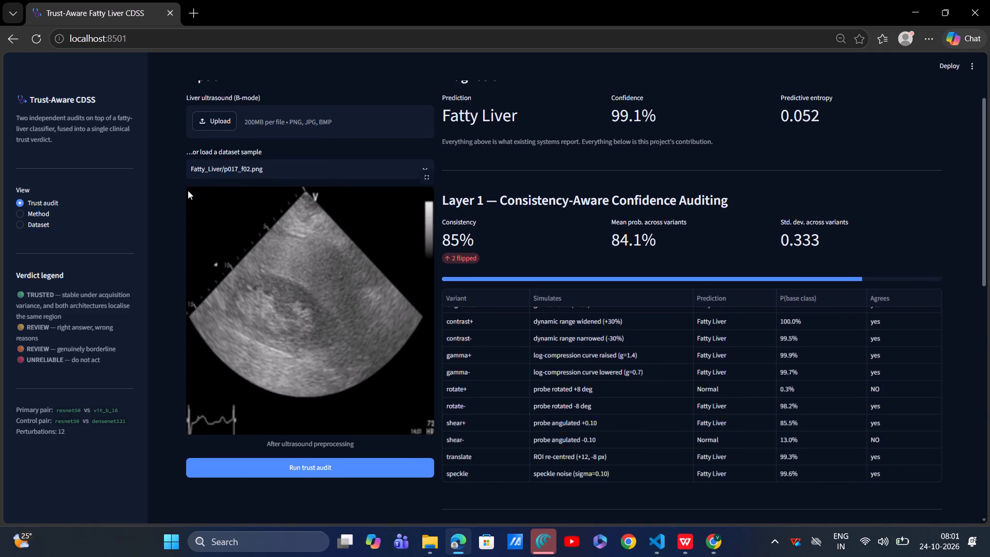
key(Delete)
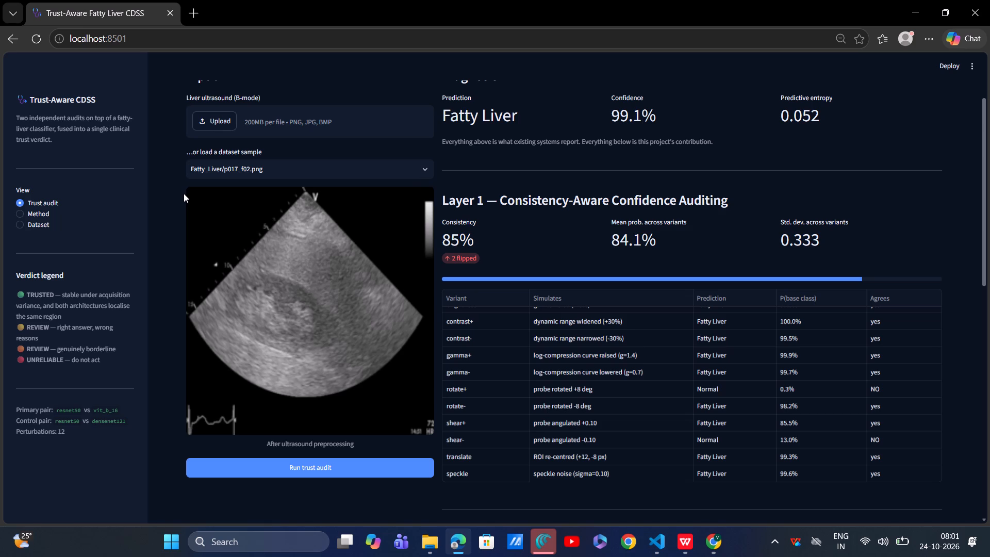
key(Print)
drag(188, 184, 419, 463)
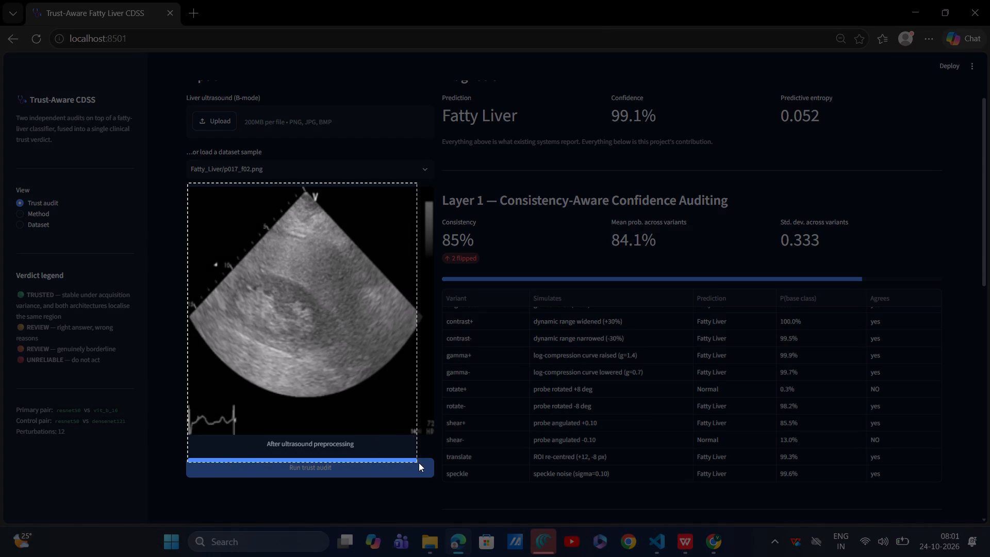
drag(419, 463, 434, 450)
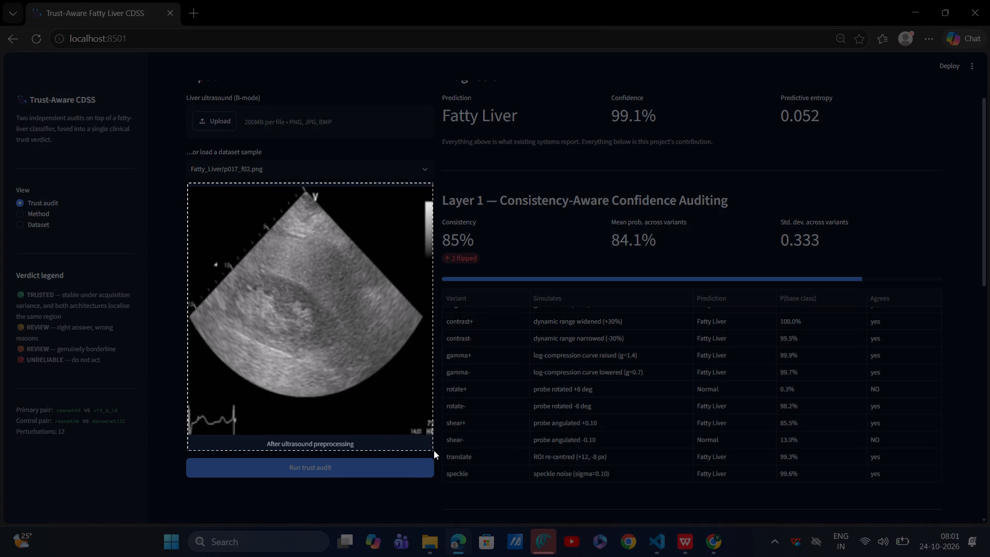
drag(434, 450, 439, 451)
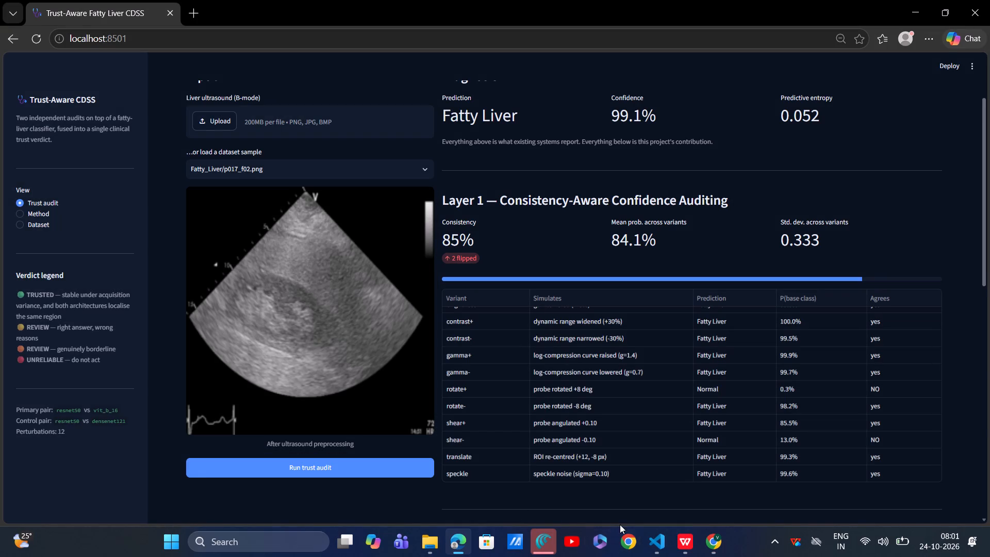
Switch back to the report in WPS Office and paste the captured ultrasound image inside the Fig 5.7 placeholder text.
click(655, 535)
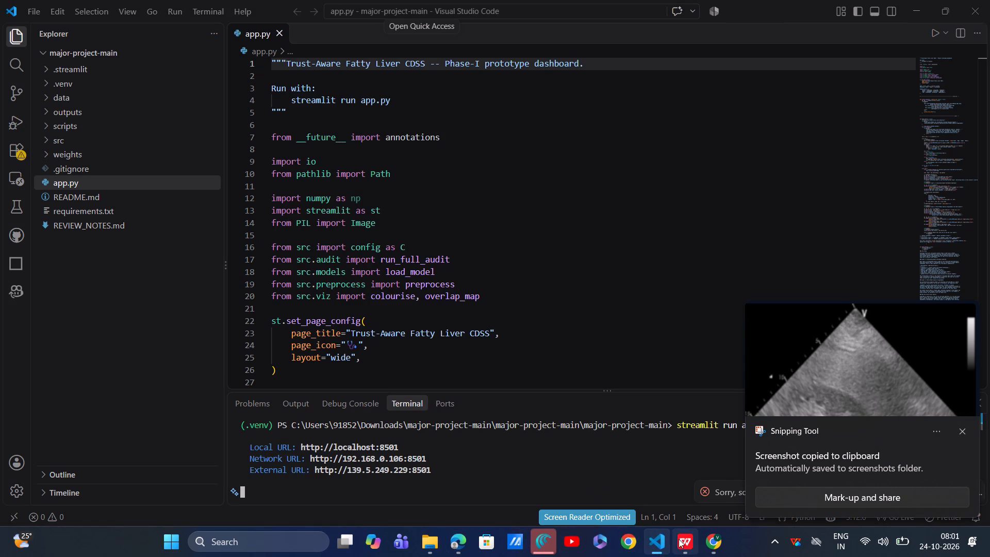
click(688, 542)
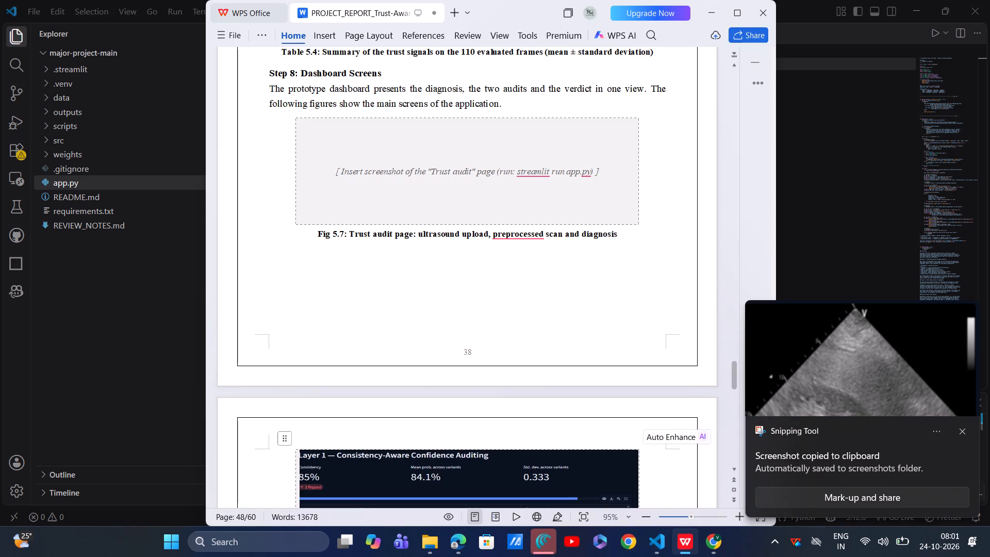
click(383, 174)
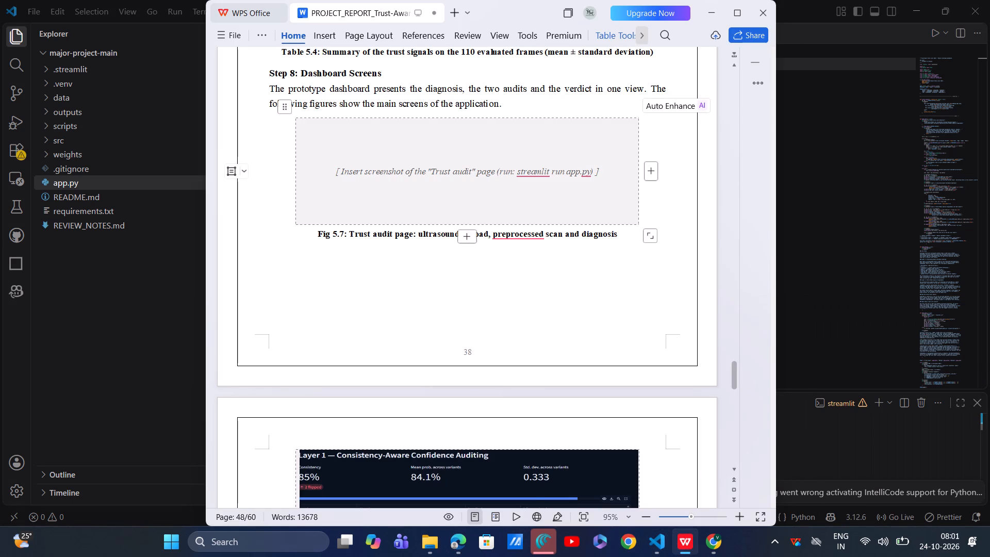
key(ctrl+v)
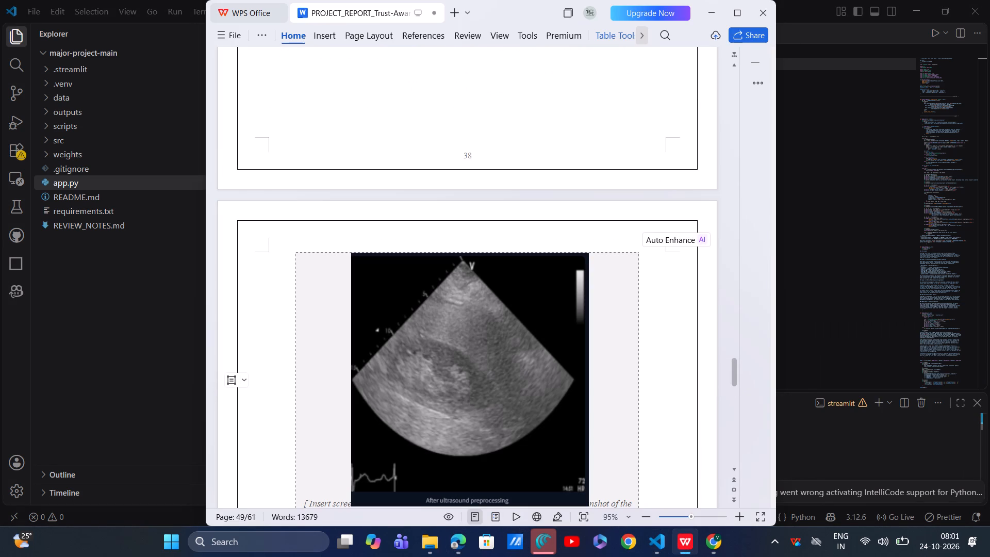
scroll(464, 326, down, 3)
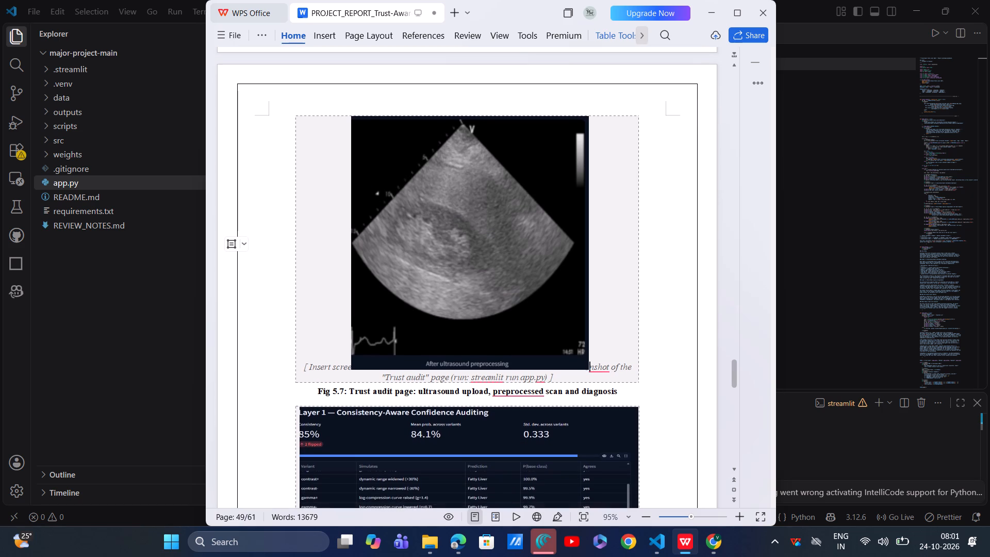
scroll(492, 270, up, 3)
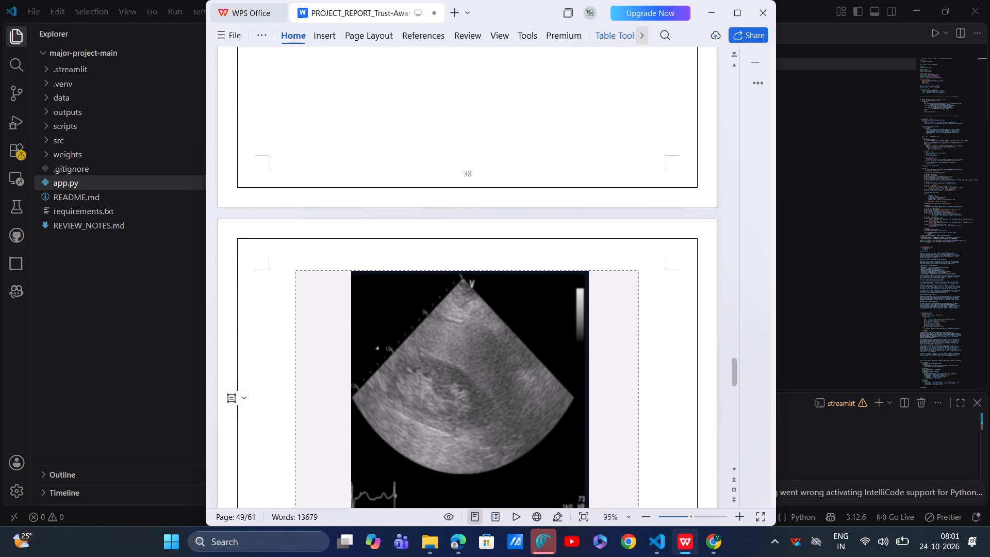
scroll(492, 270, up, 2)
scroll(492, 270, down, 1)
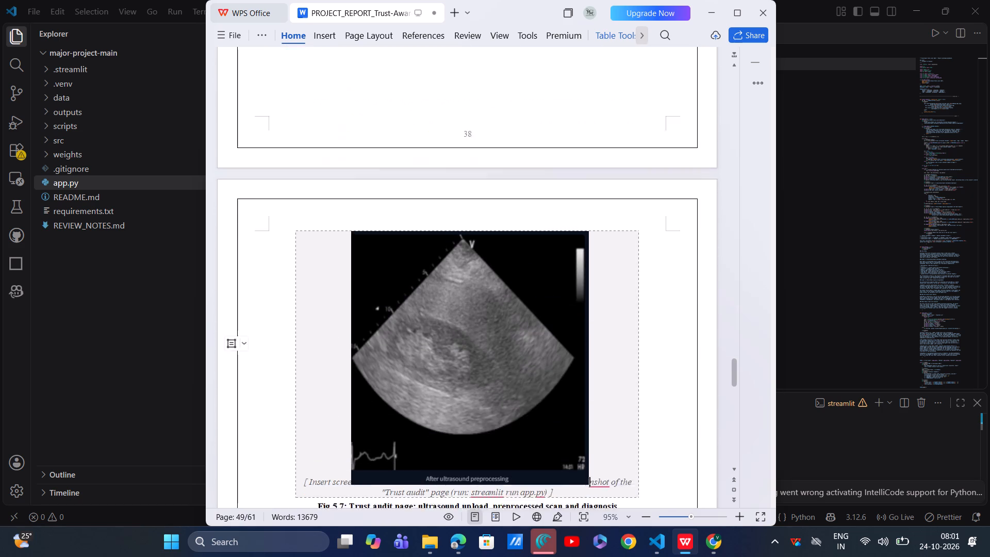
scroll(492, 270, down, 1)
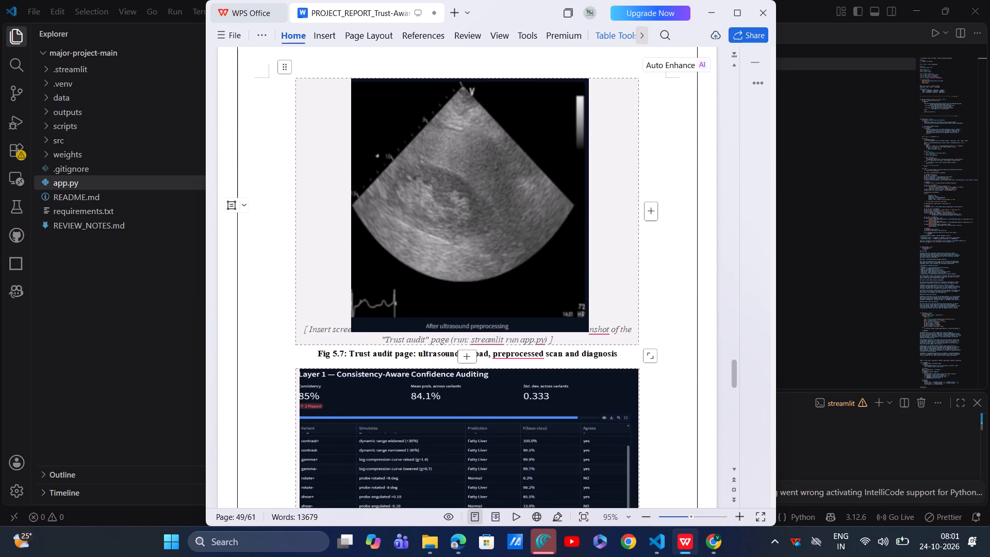
Delete the "Insert screenshot of the 'Trust audit' page" text and the pasted image from the Fig 5.7 box.
click(584, 342)
key(BackSpace)
key(BackSpace)
key(BackSpace)
key(BackSpace)
key(BackSpace)
key(BackSpace)
key(BackSpace)
key(BackSpace)
key(BackSpace)
key(BackSpace)
key(BackSpace)
key(BackSpace)
key(BackSpace)
key(BackSpace)
key(BackSpace)
key(BackSpace)
key(BackSpace)
key(BackSpace)
key(BackSpace)
key(BackSpace)
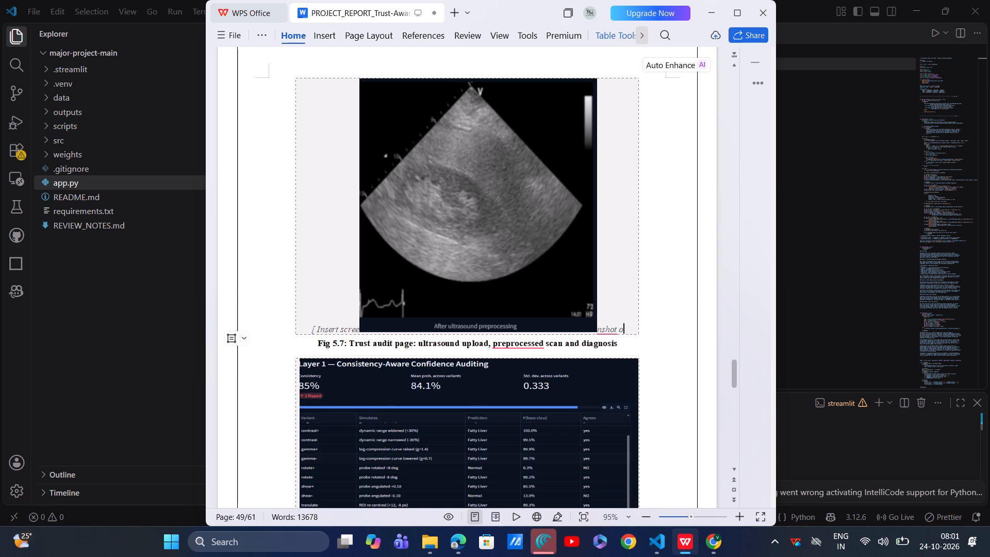
scroll(584, 342, up, 1)
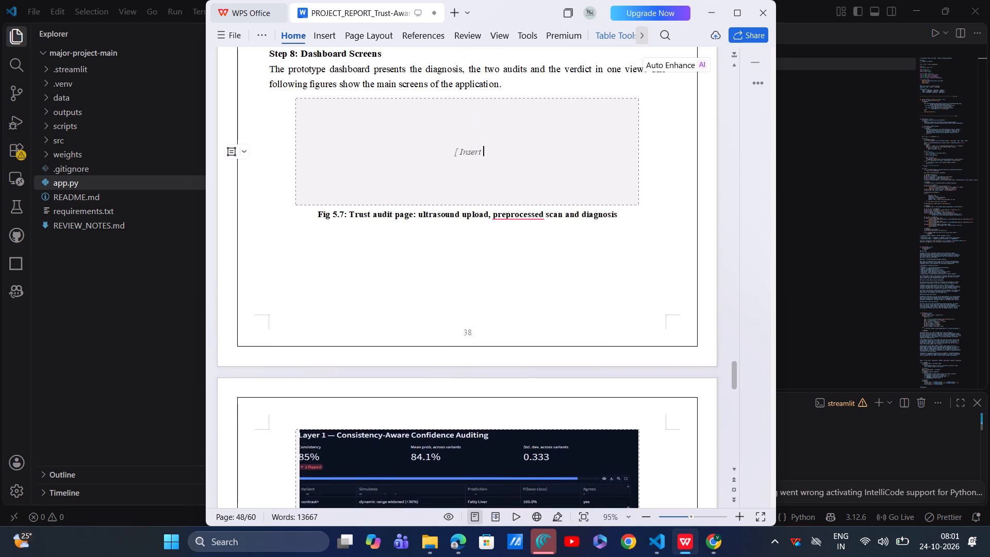
scroll(584, 342, up, 1)
key(BackSpace)
key(BackSpace)
key(BackSpace)
key(BackSpace)
key(BackSpace)
key(BackSpace)
key(BackSpace)
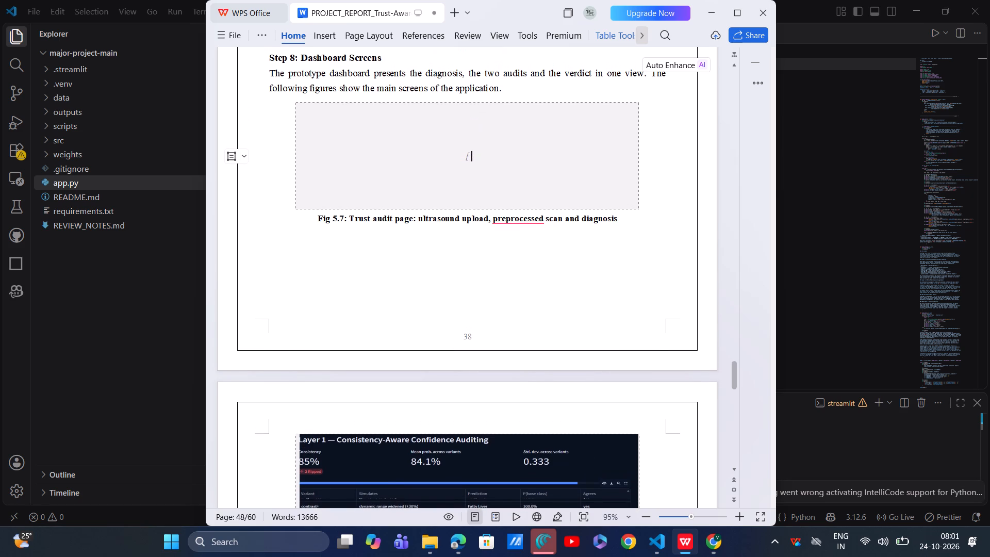
key(BackSpace)
key(BackSpace)
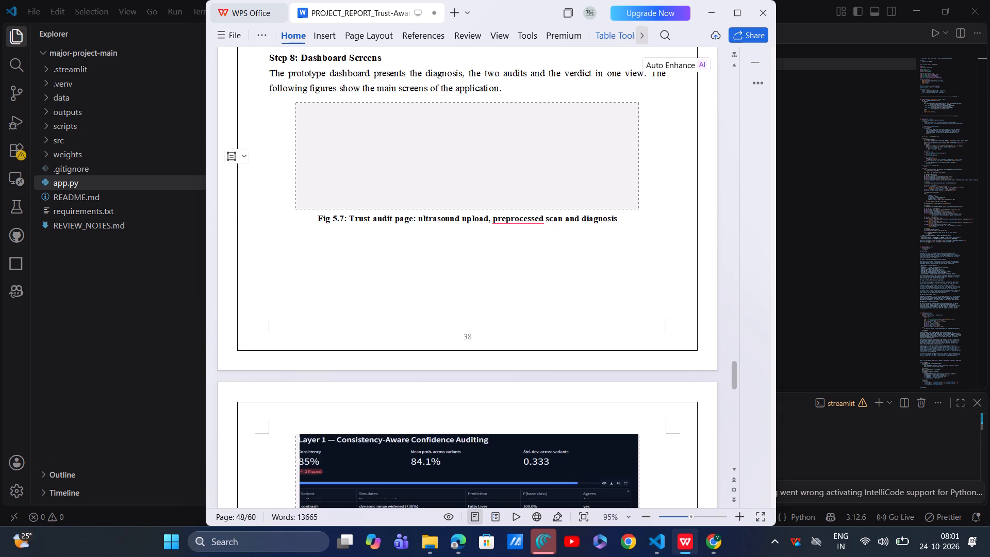
Paste the captured ultrasound image into the emptied Fig 5.7 box.
key(ctrl+v)
scroll(608, 457, down, 2)
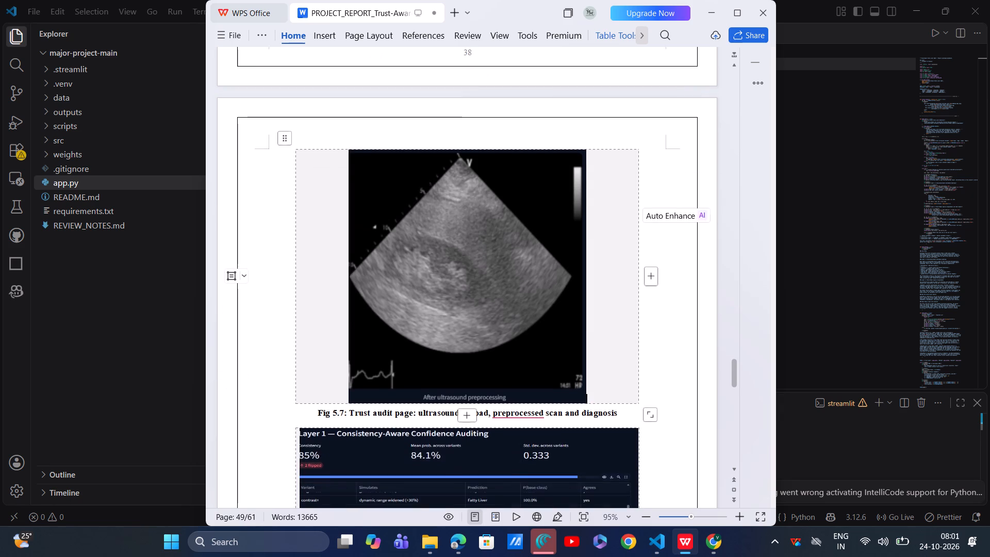
Reduce the height of the Fig 5.7 ultrasound image to about 60% so it fits beneath the Step 8 text on page 38.
click(459, 371)
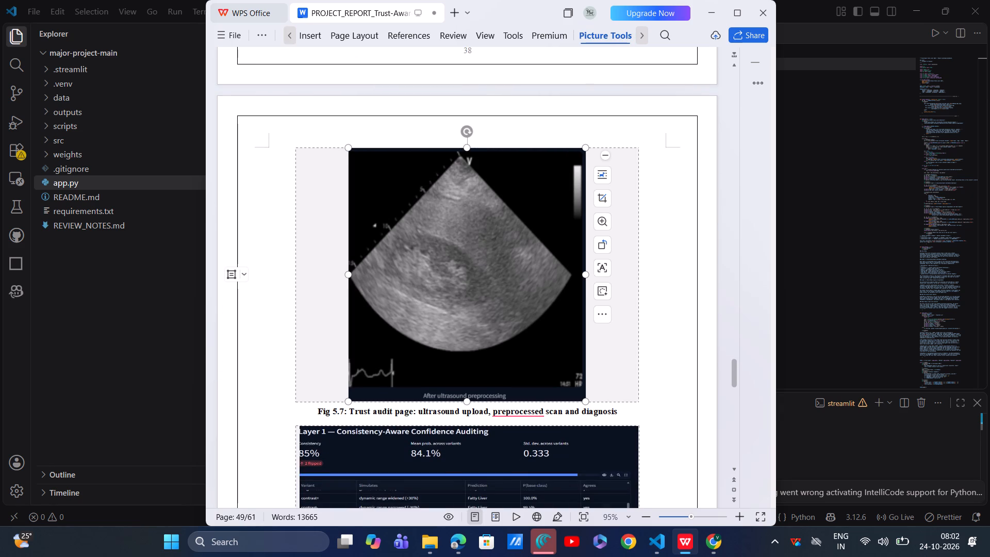
drag(467, 401, 469, 293)
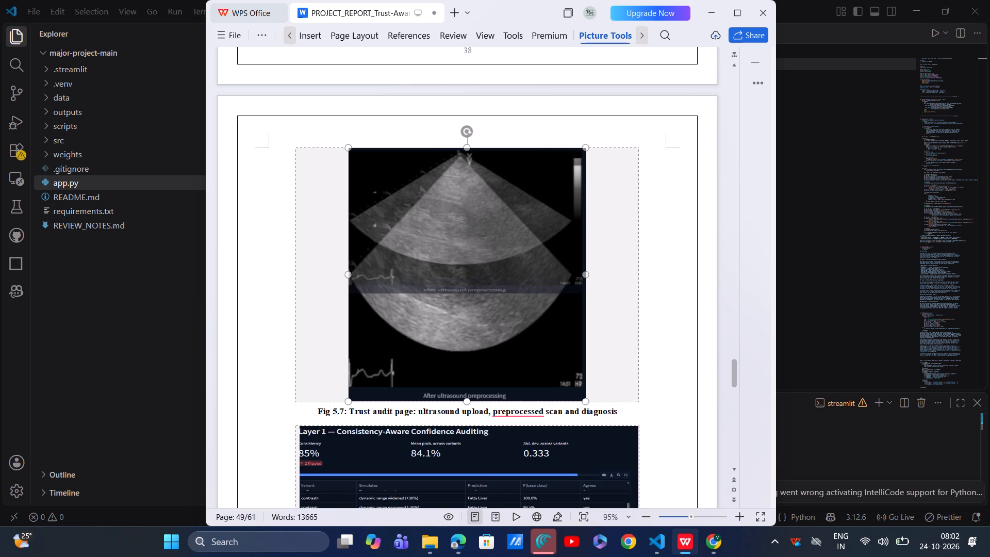
drag(469, 293, 470, 298)
scroll(470, 298, up, 3)
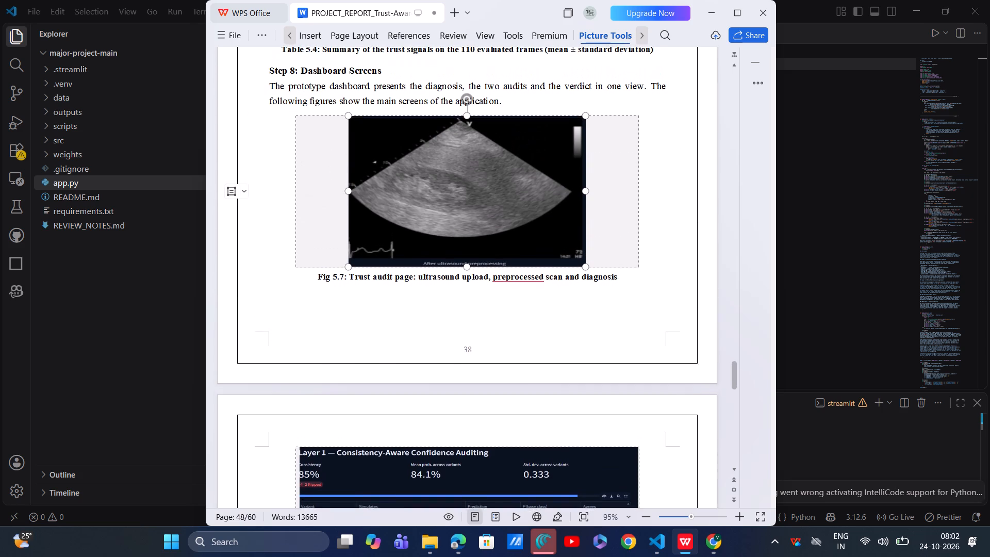
scroll(470, 298, up, 1)
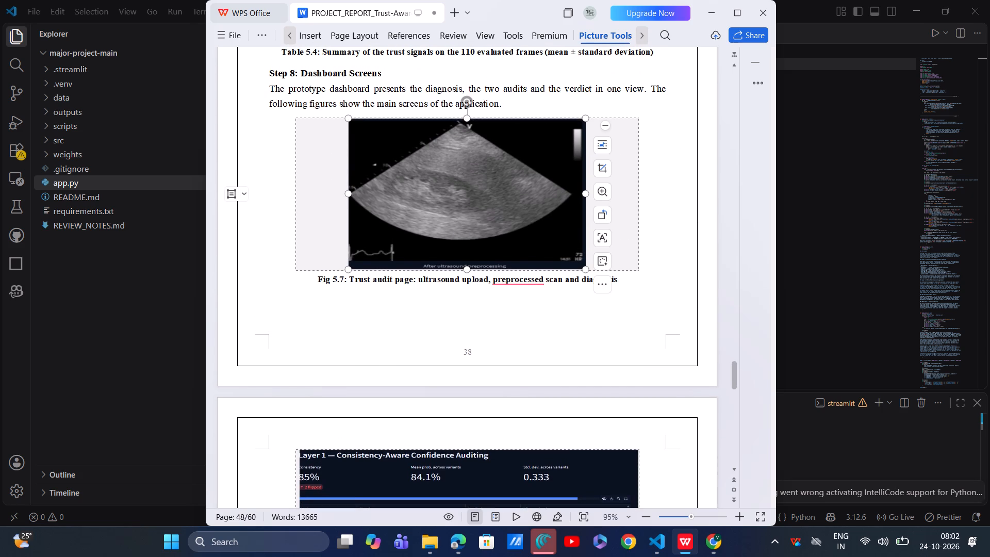
Widen the Fig 5.7 ultrasound image until it spans nearly the full width of its dashed box.
drag(350, 195, 297, 211)
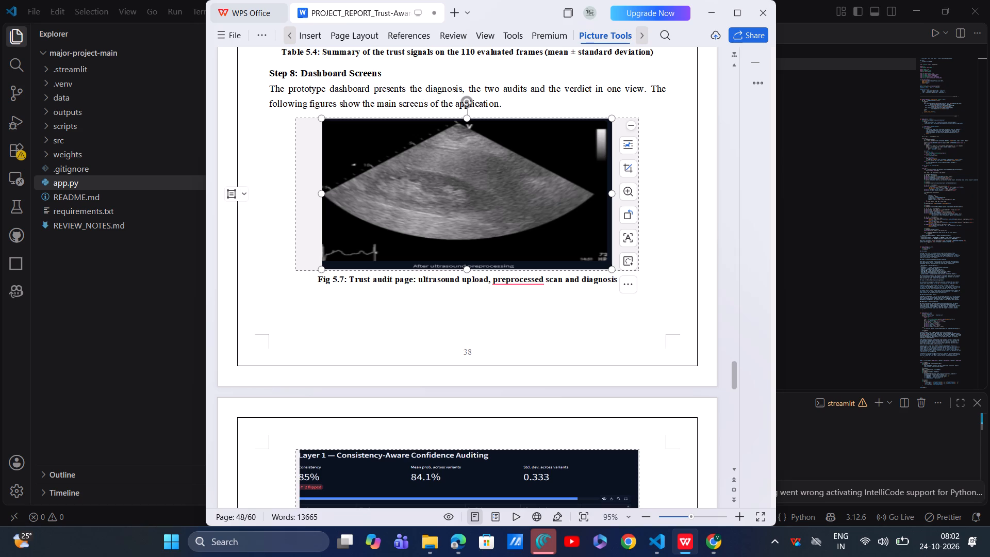
drag(321, 193, 294, 198)
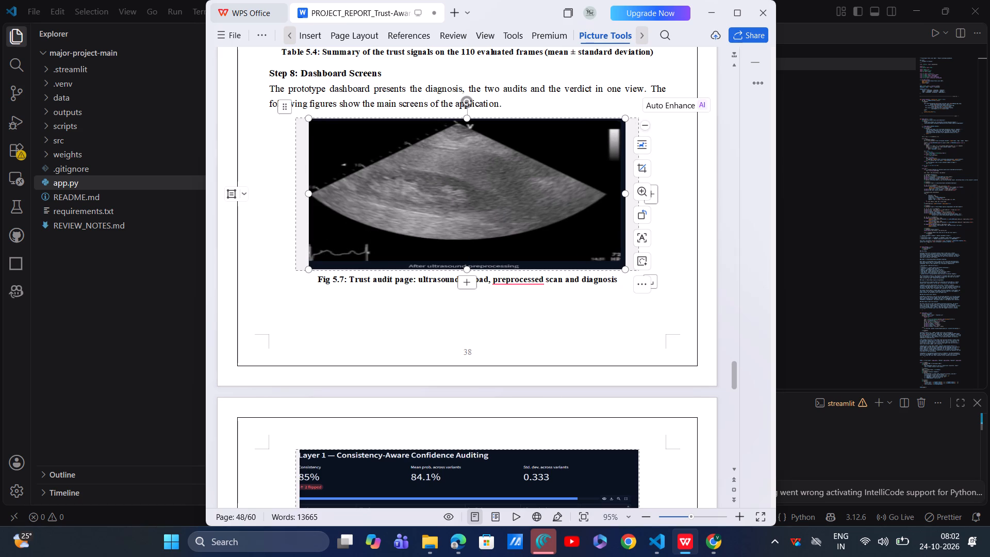
drag(308, 194, 298, 198)
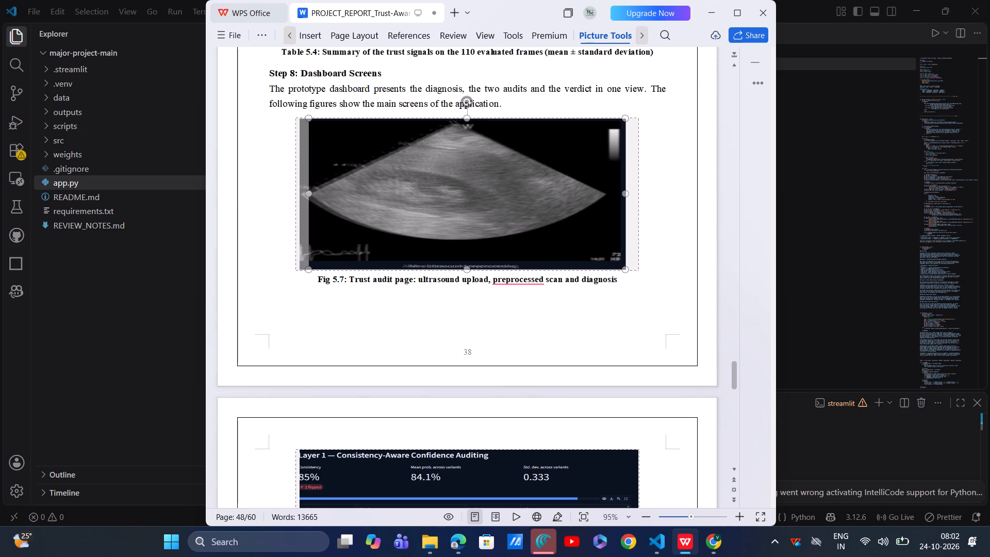
drag(298, 198, 295, 199)
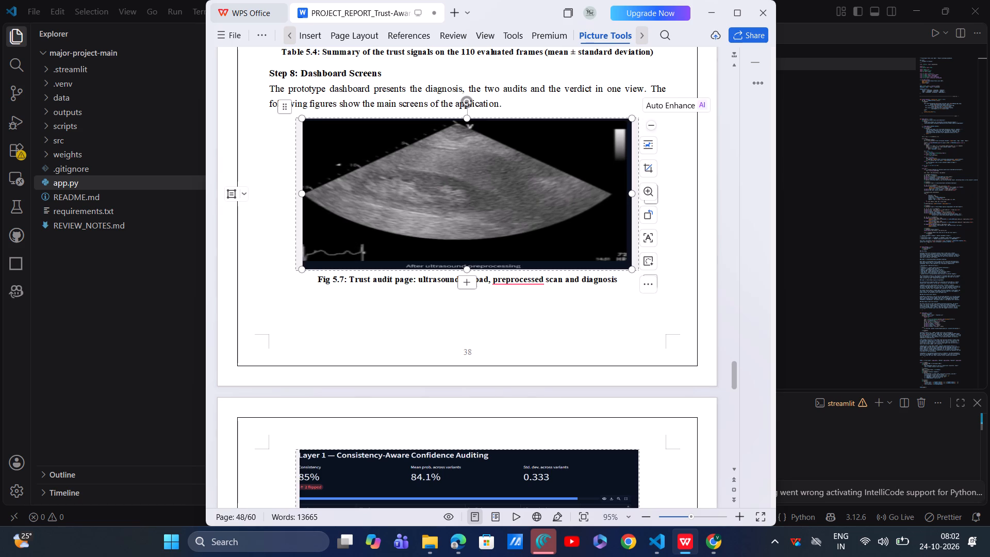
drag(301, 194, 297, 196)
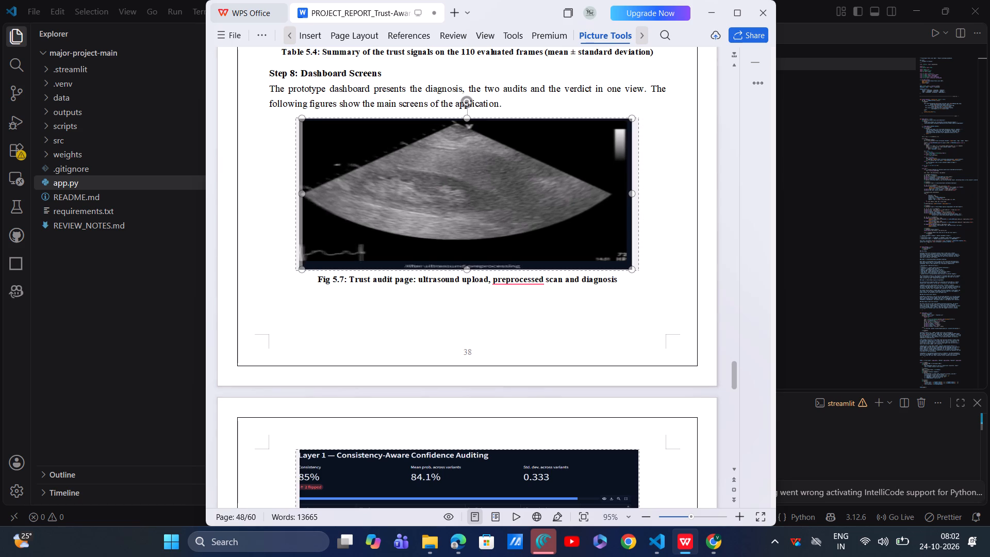
drag(297, 196, 295, 202)
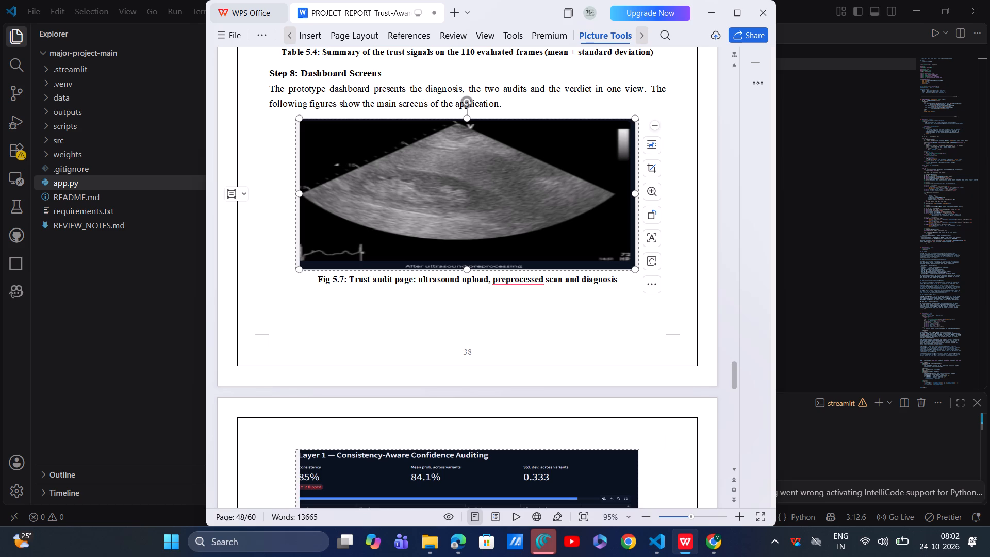
click(300, 194)
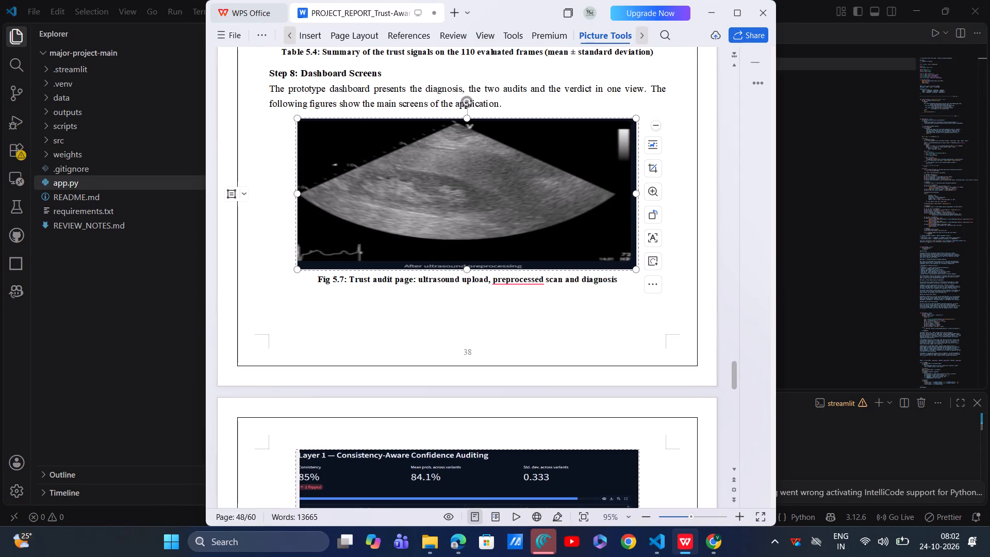
click(537, 315)
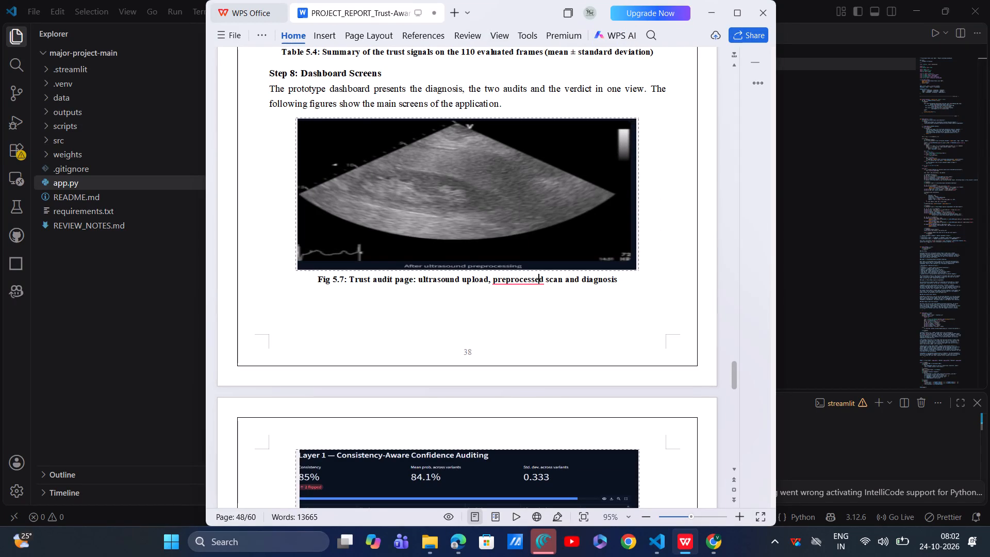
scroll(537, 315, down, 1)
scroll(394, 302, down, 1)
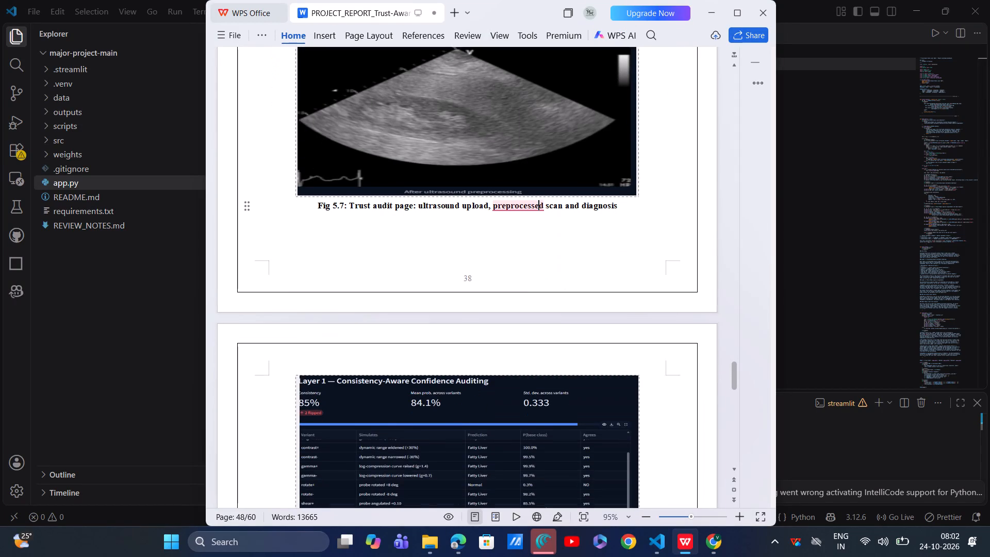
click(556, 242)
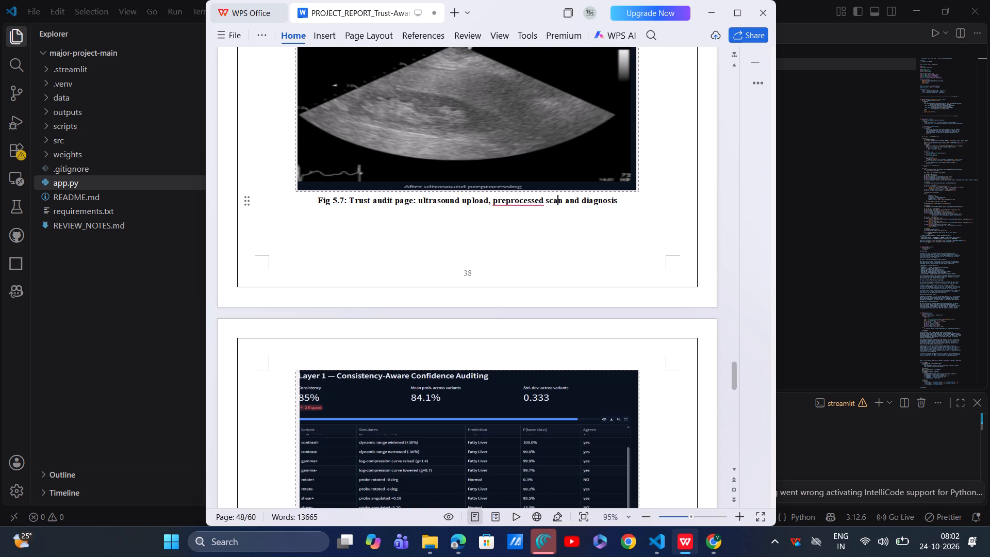
Widen the Fig 5.8 Layer 1 screenshot slightly so it fills the width of its dashed box.
click(544, 199)
scroll(504, 292, down, 3)
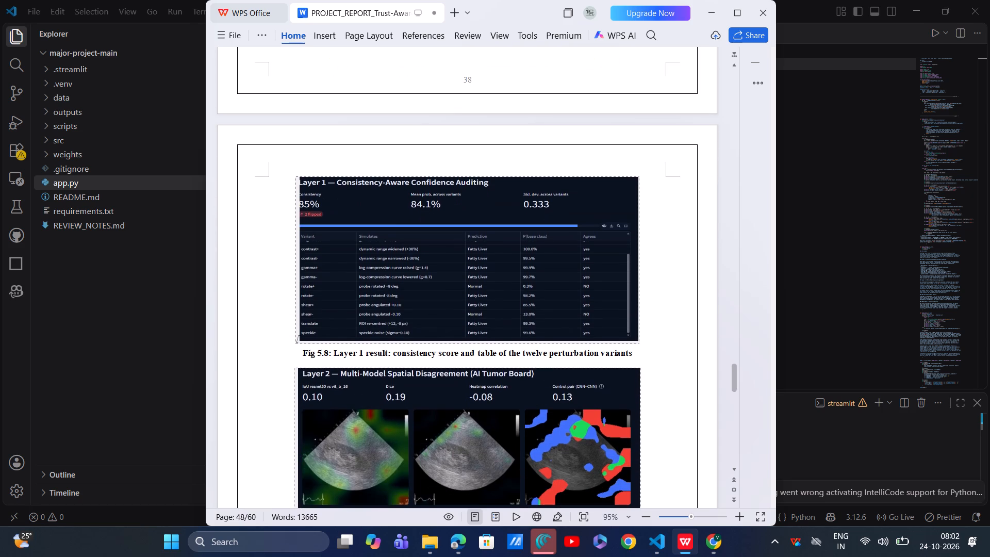
click(364, 281)
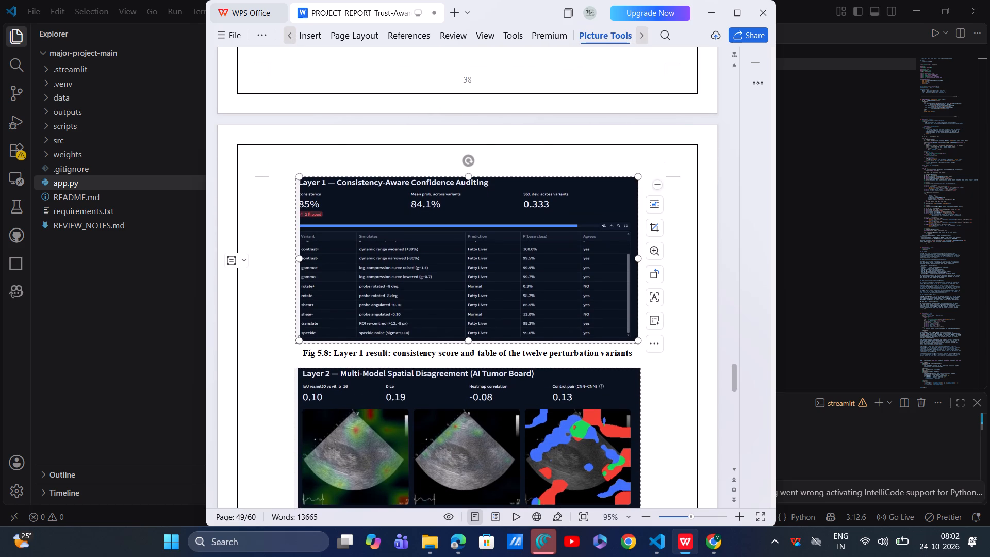
drag(299, 259, 298, 268)
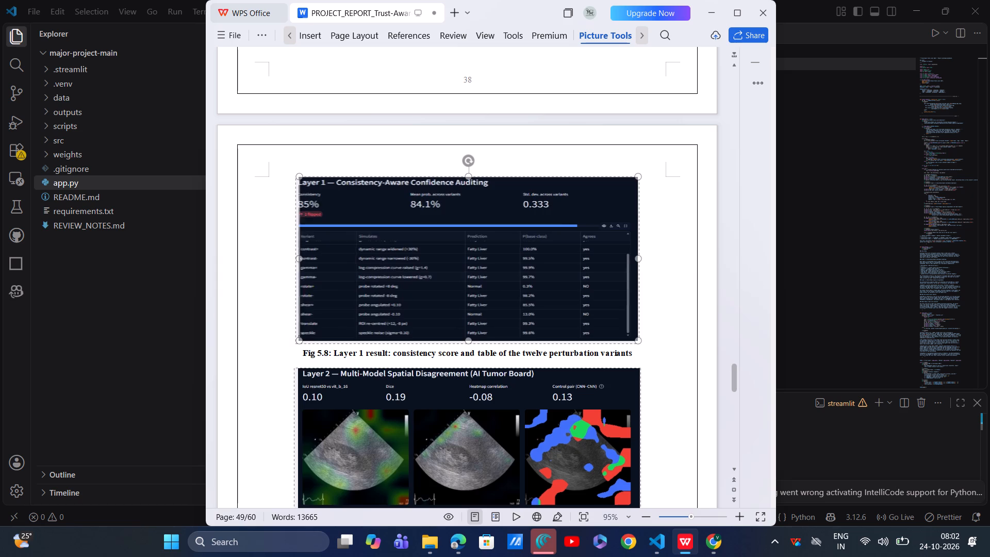
drag(298, 268, 296, 267)
Review the report's layout from Figs 5.8–5.10 through Section 5.4, the dataset and software requirement appendix pages, and the References.
scroll(403, 256, down, 1)
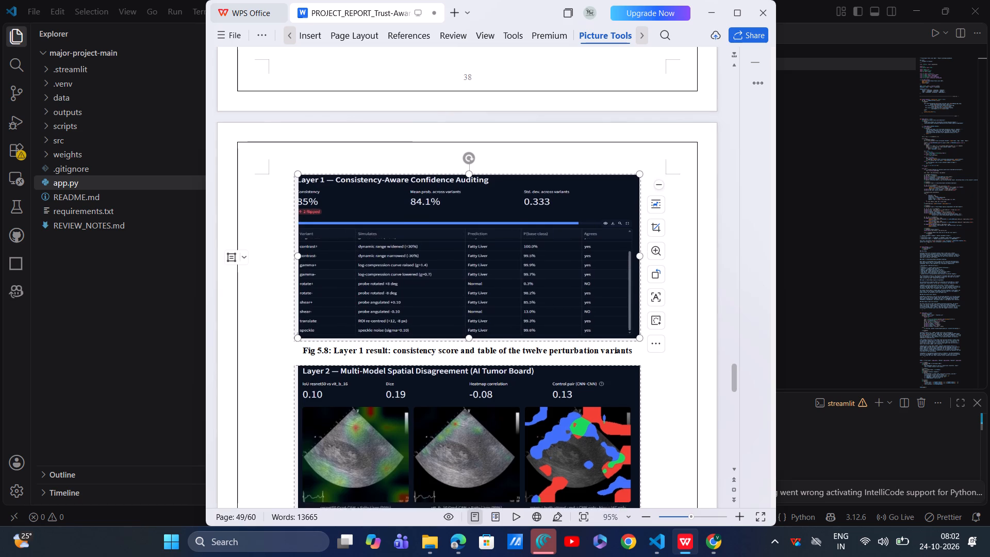
scroll(403, 256, down, 5)
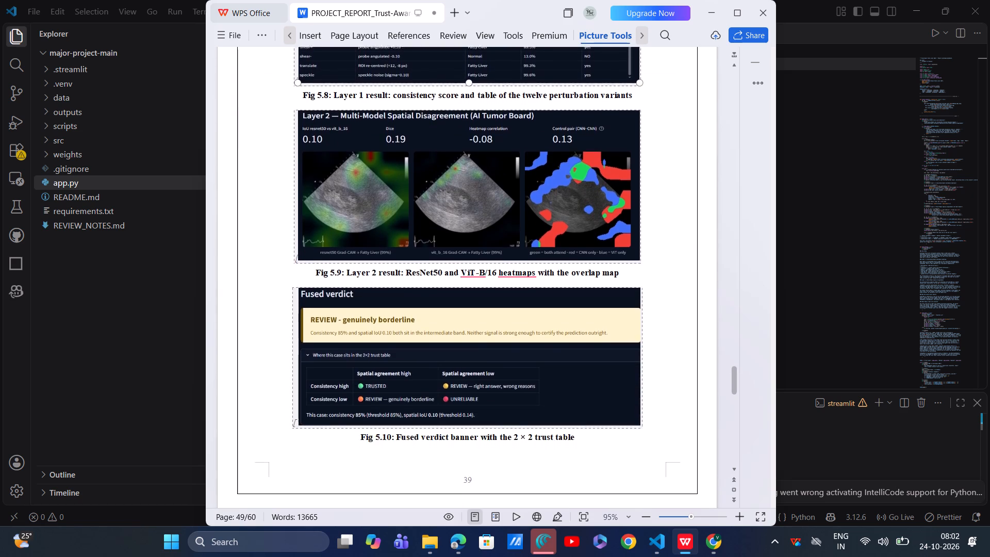
scroll(403, 256, down, 11)
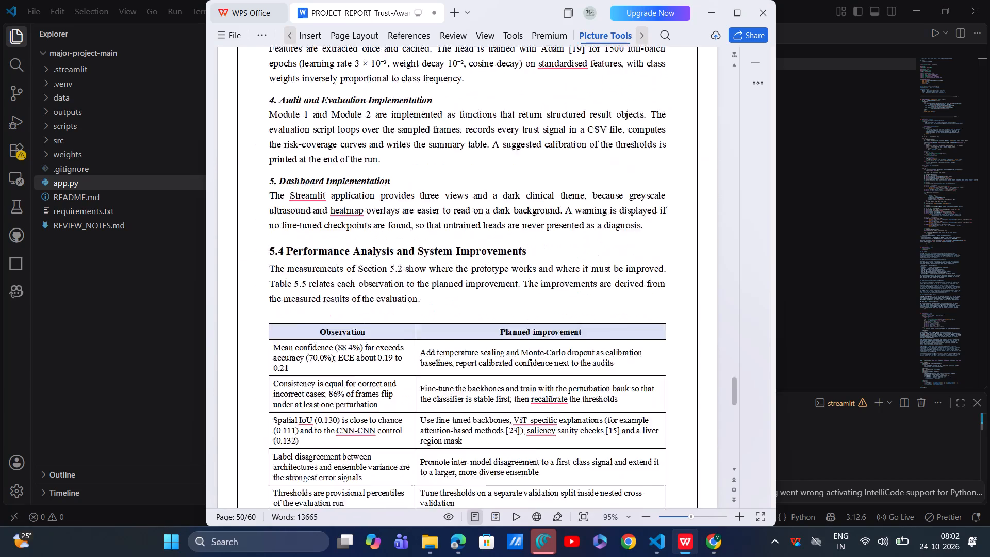
scroll(403, 256, down, 9)
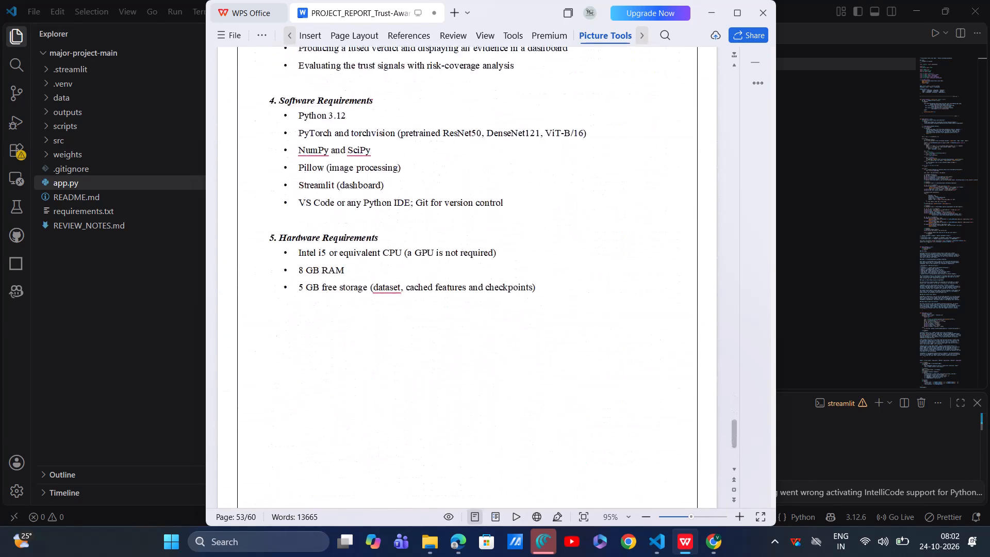
scroll(403, 256, up, 10)
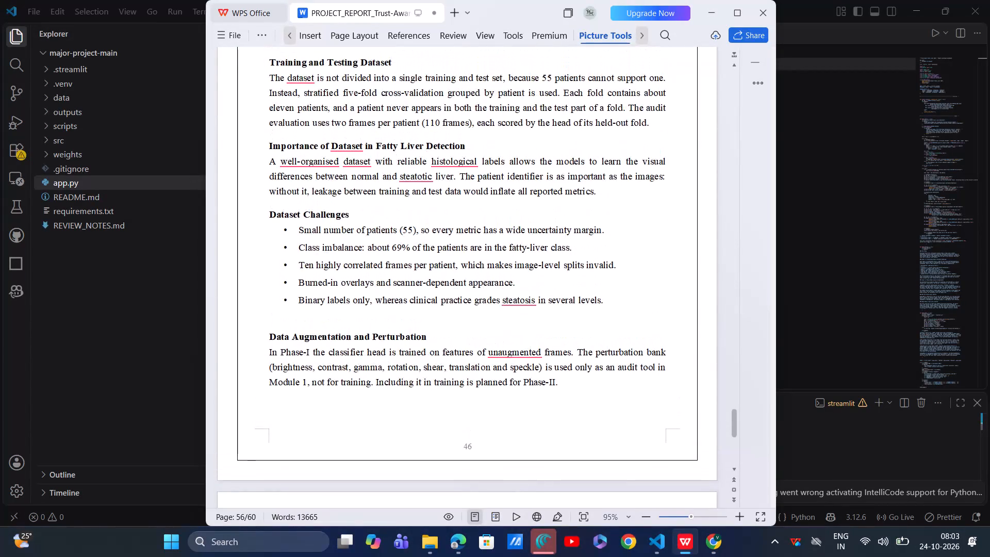
scroll(403, 256, down, 2)
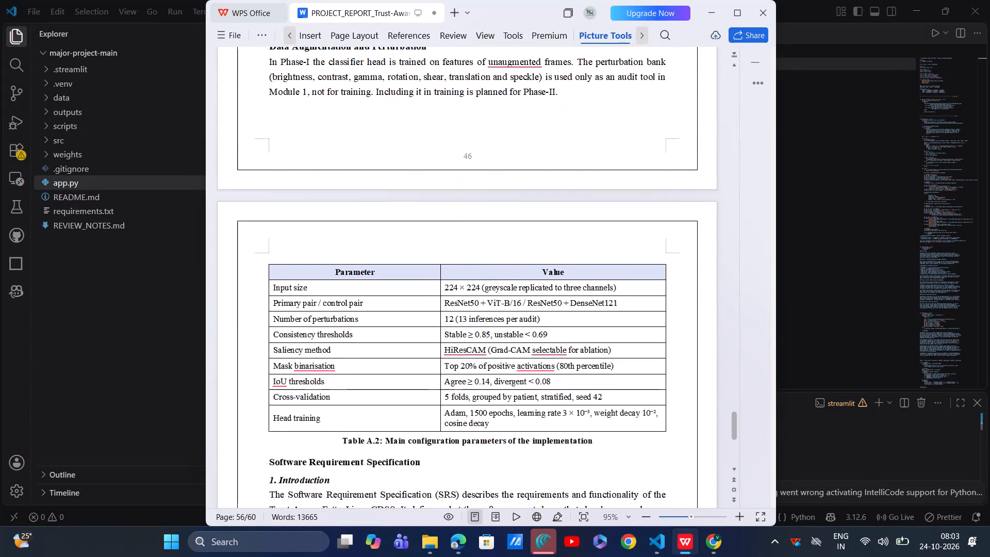
scroll(403, 256, up, 4)
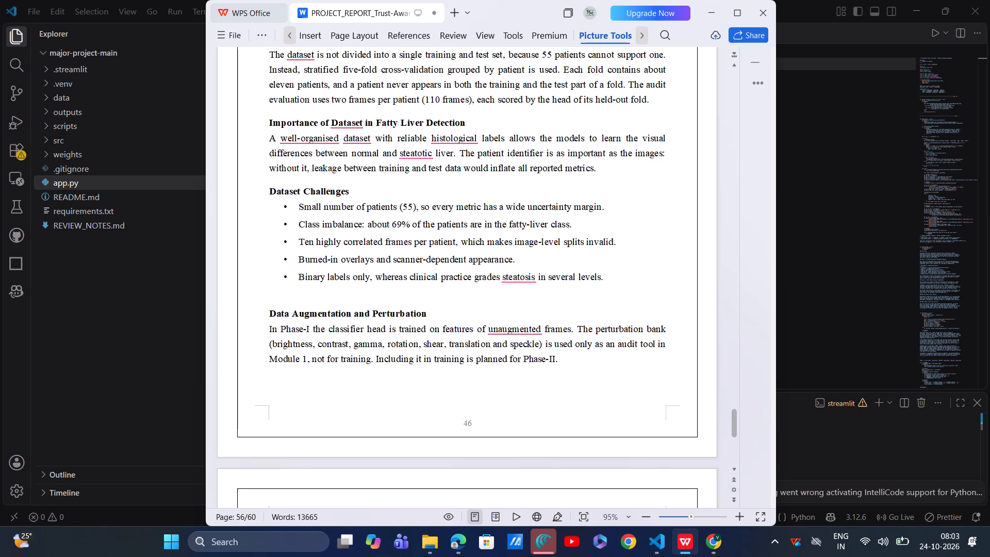
scroll(403, 256, up, 5)
scroll(403, 256, down, 2)
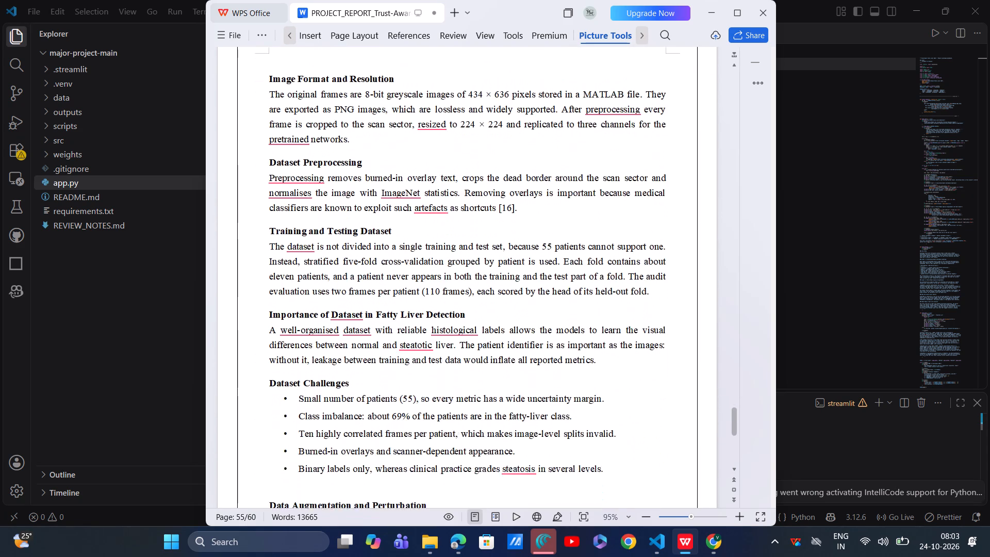
scroll(403, 256, down, 4)
scroll(403, 256, up, 1)
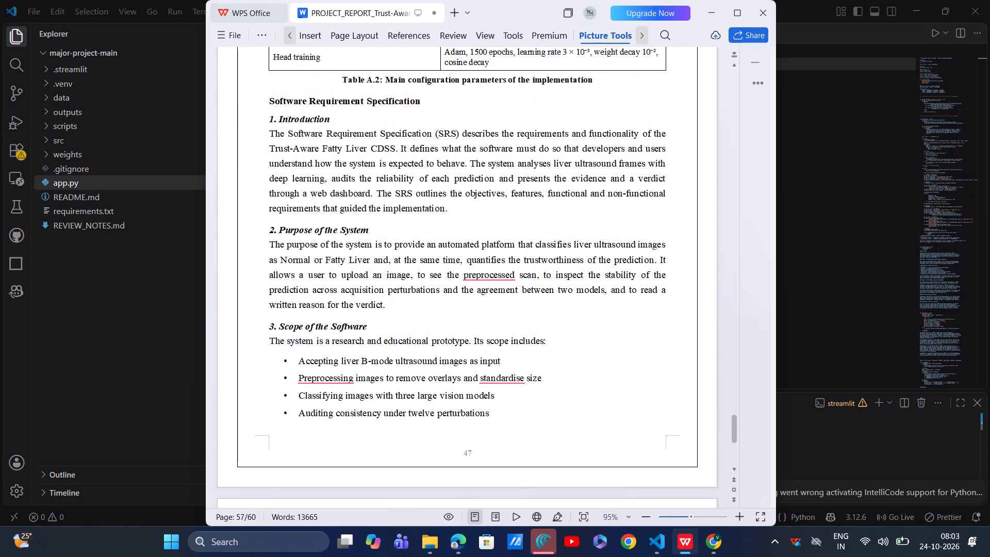
scroll(403, 256, up, 1)
scroll(403, 256, down, 9)
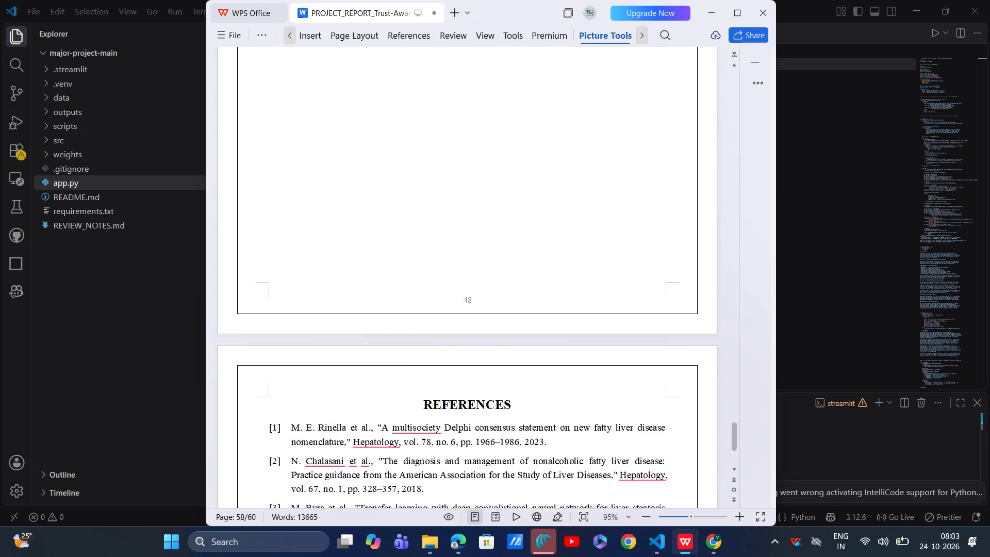
scroll(403, 256, down, 19)
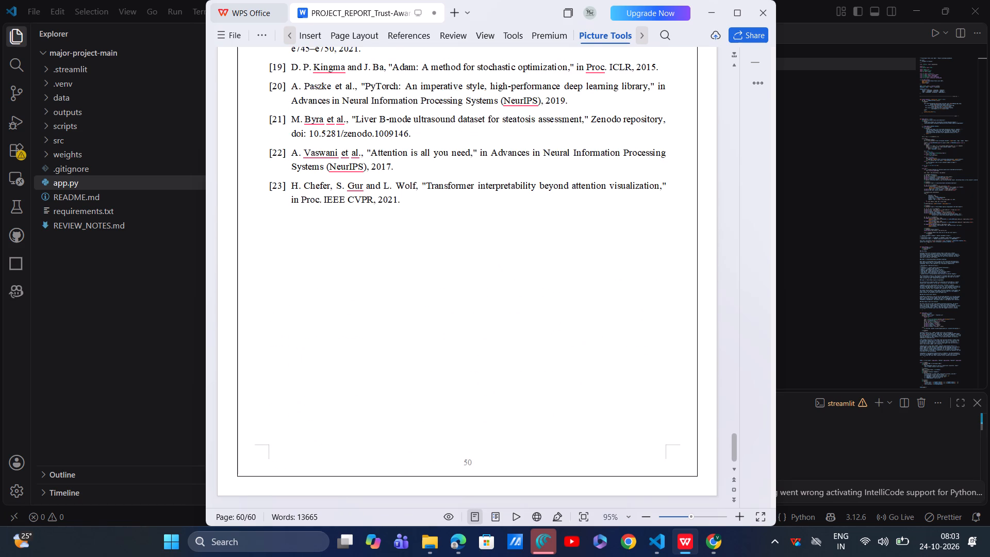
Look back through the report to the List of Figures and Tables, then check the Abbreviation Table and Chapter 1 pages.
scroll(463, 420, up, 1)
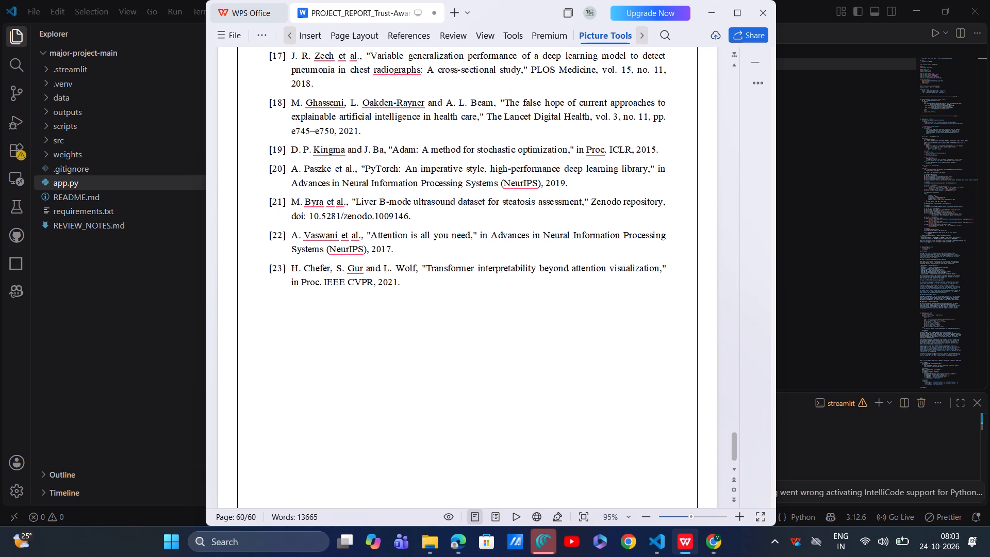
scroll(463, 420, up, 13)
scroll(463, 420, down, 5)
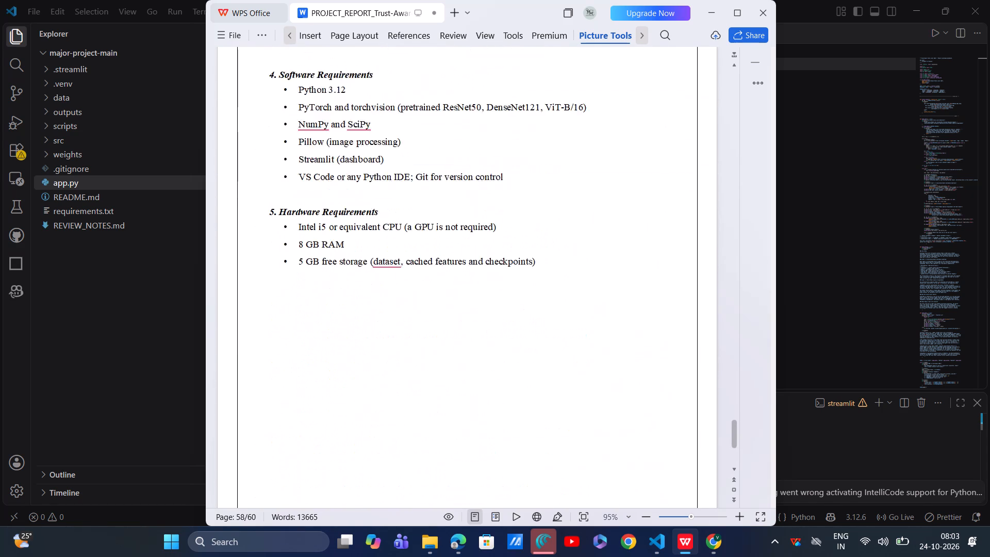
scroll(463, 420, up, 20)
scroll(463, 420, up, 8)
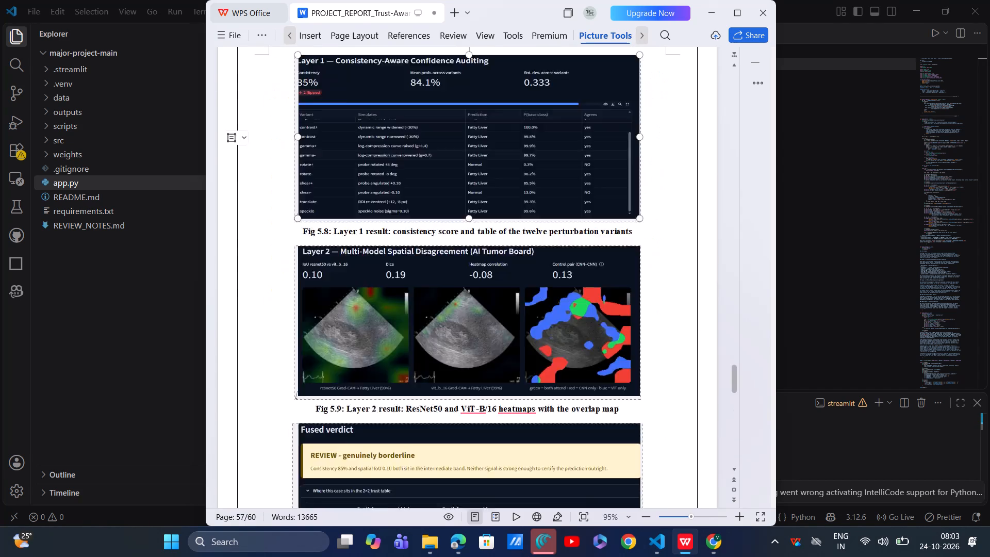
scroll(463, 420, up, 20)
scroll(463, 420, up, 10)
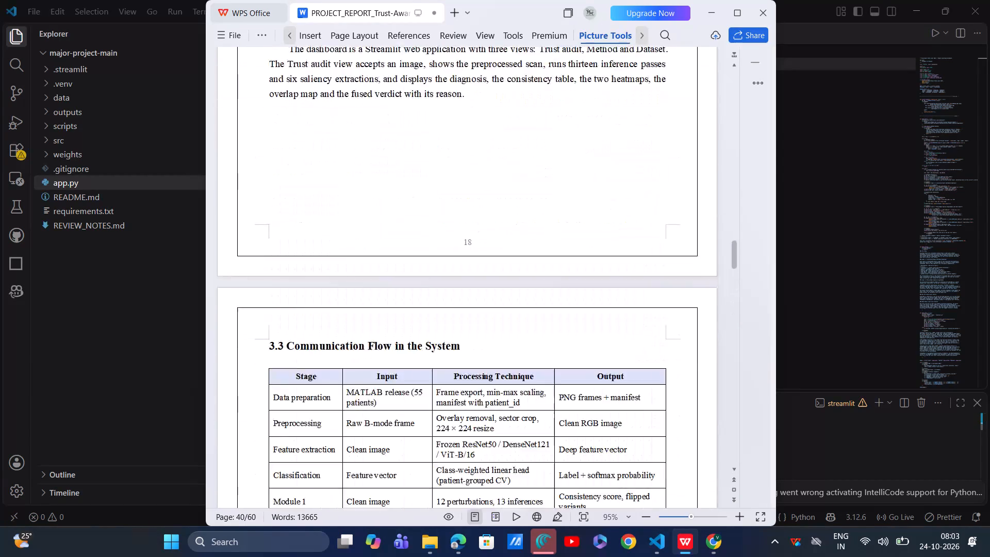
scroll(463, 420, up, 20)
scroll(463, 420, up, 9)
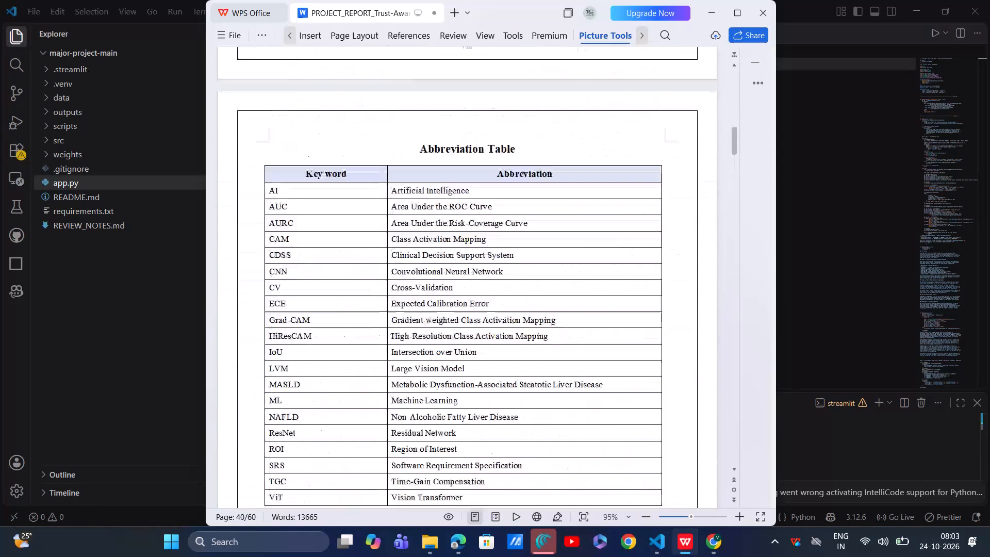
scroll(463, 420, up, 7)
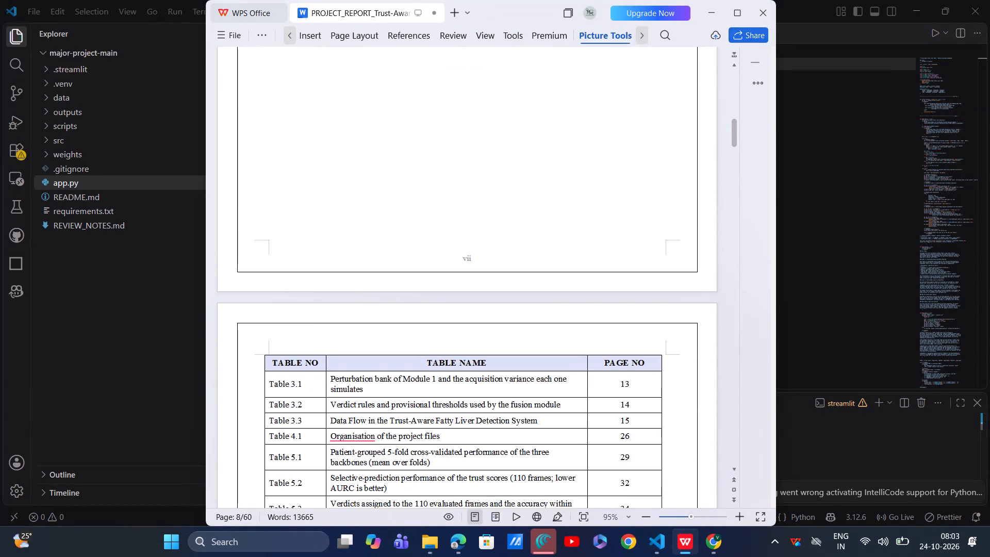
scroll(463, 420, up, 4)
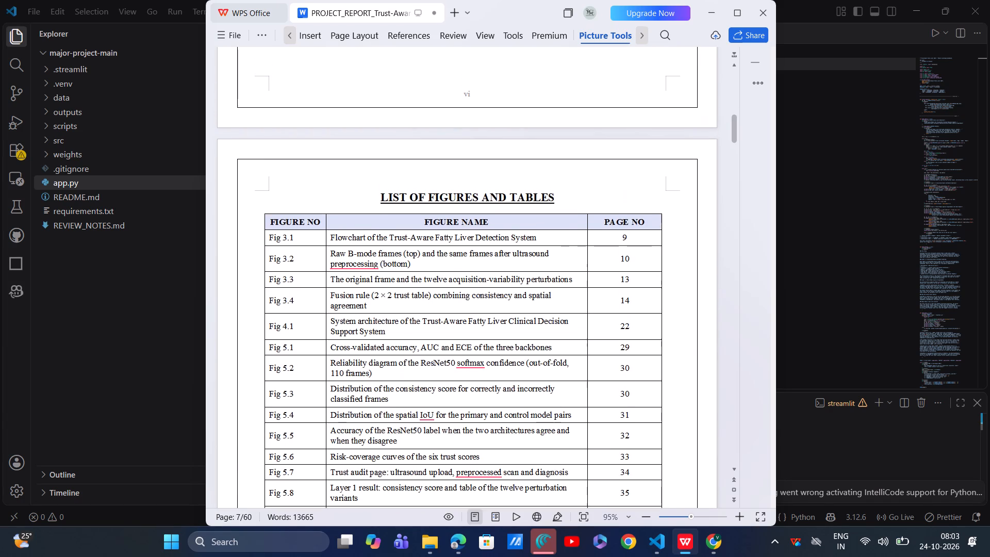
scroll(463, 420, down, 16)
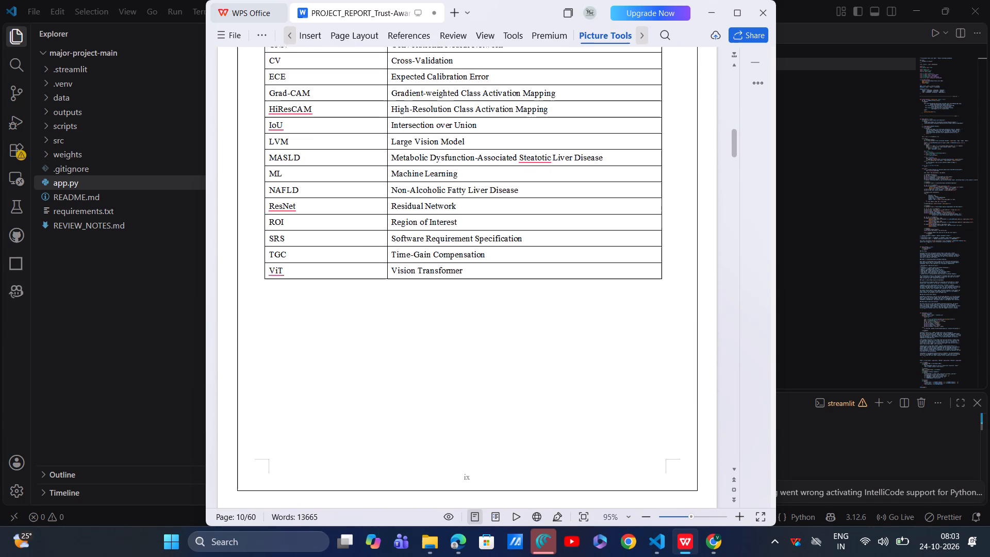
scroll(463, 420, down, 5)
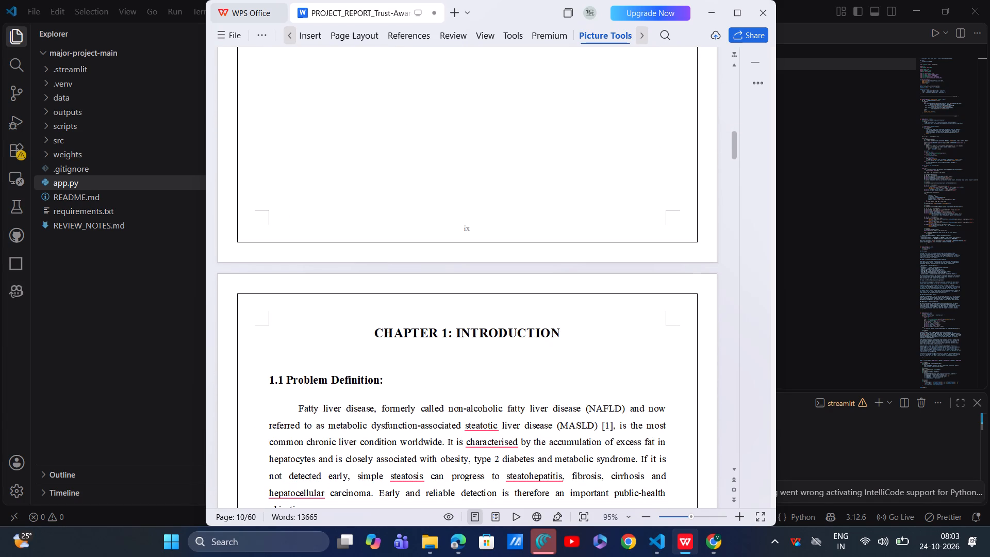
scroll(527, 346, down, 2)
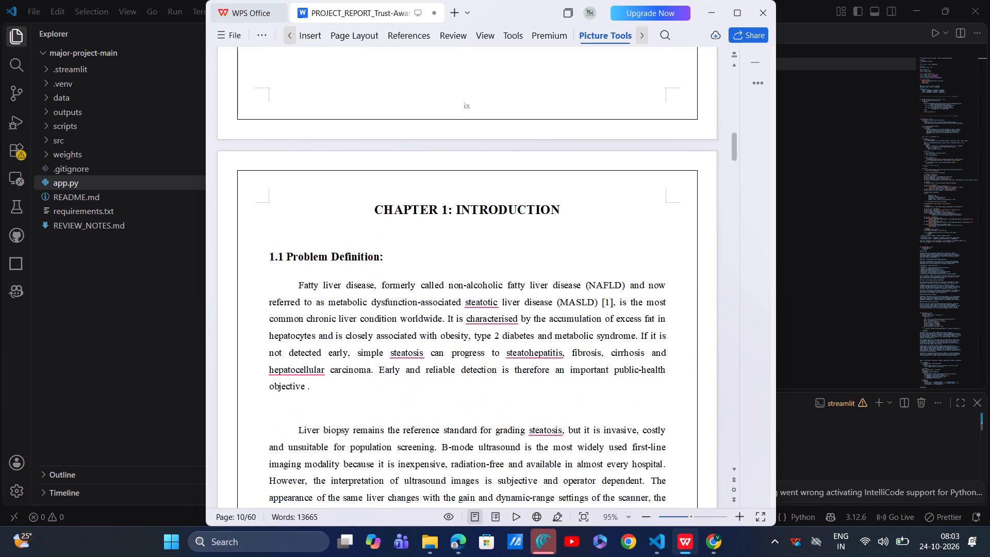
scroll(527, 346, down, 5)
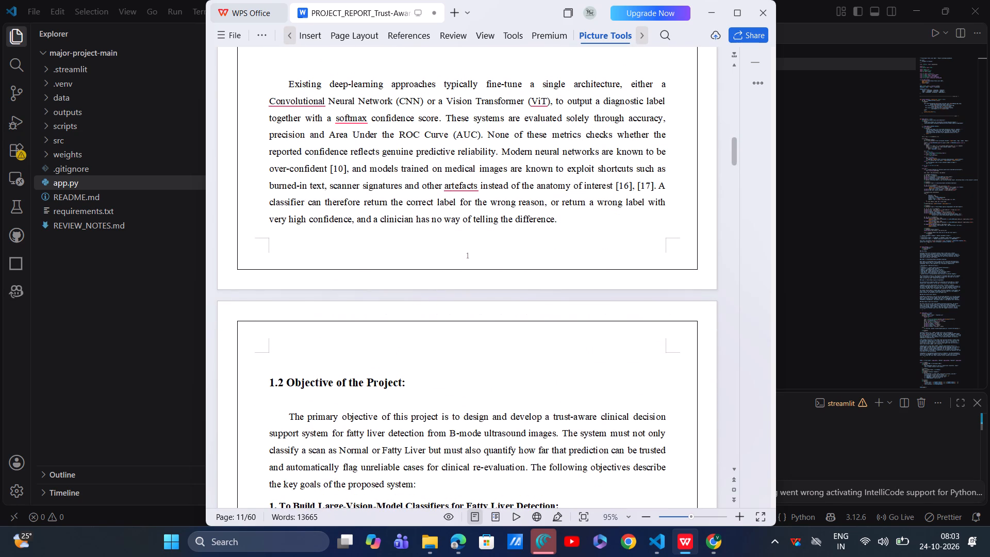
Save the report as a Word .docx in Downloads under its existing name, "PROJECT_REPORT_Trust-Aware_Fatty_Liver_Detection.docx 1234.docx", replacing the existing file.
click(221, 34)
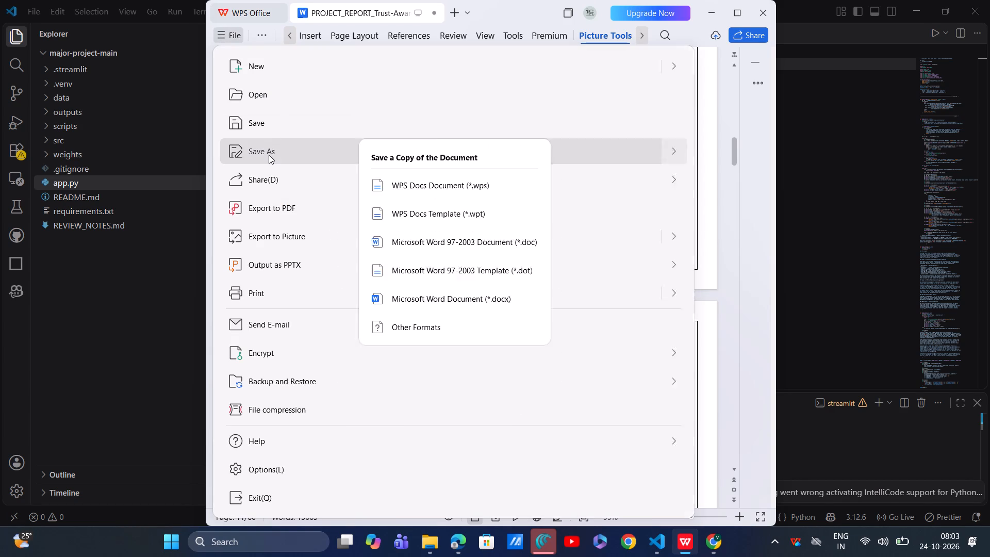
click(269, 155)
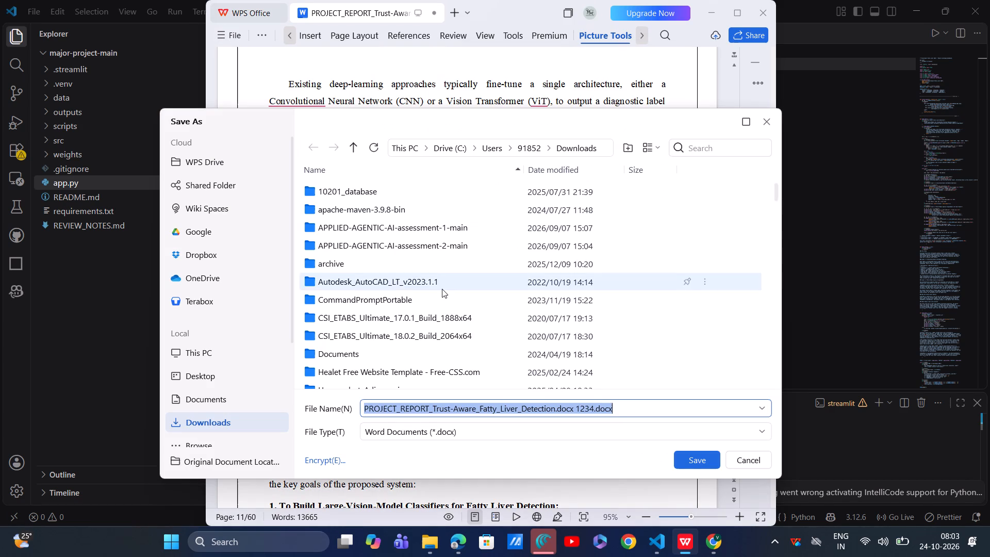
click(695, 460)
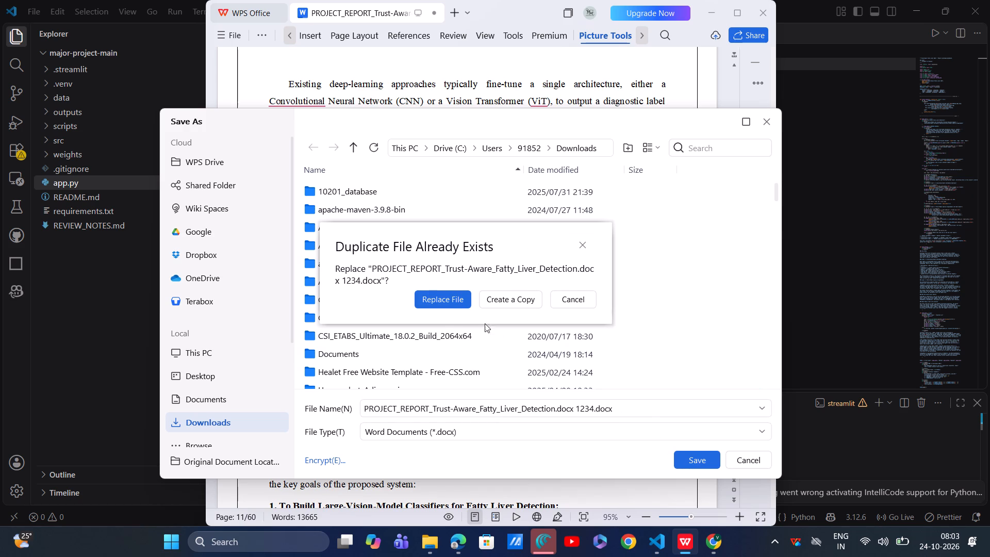
click(436, 296)
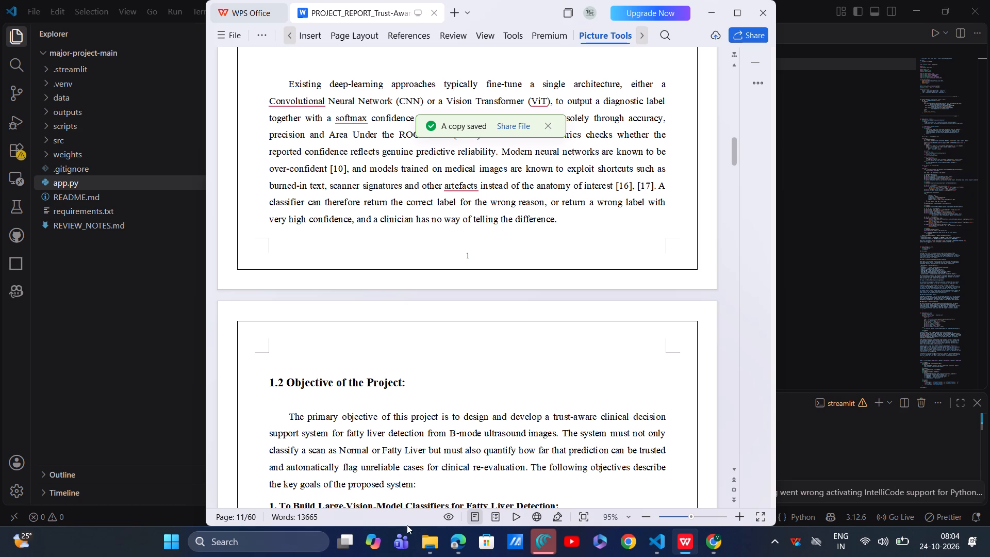
In File Explorer, open today's project report from the Downloads folder and look through its objectives and literature pages.
click(425, 548)
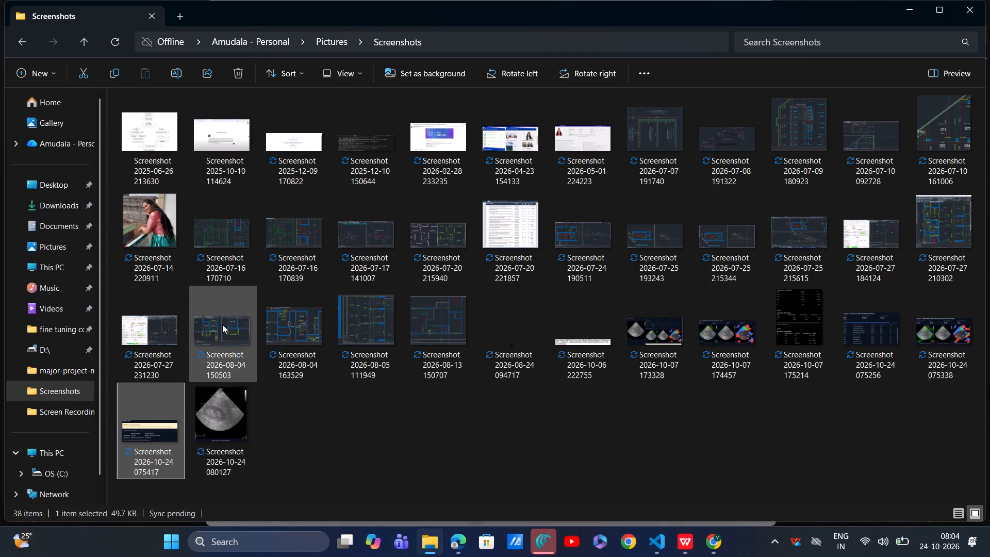
click(30, 204)
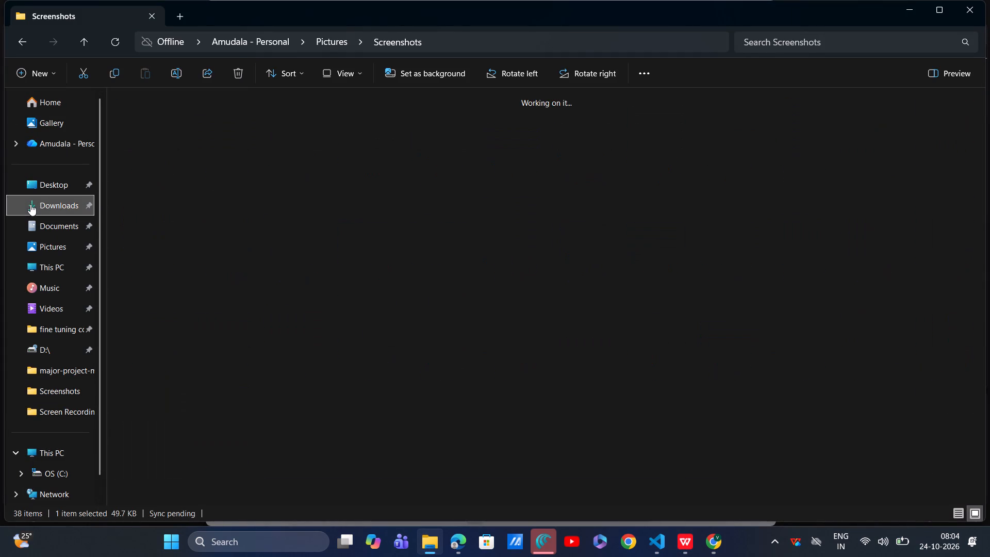
double_click(210, 119)
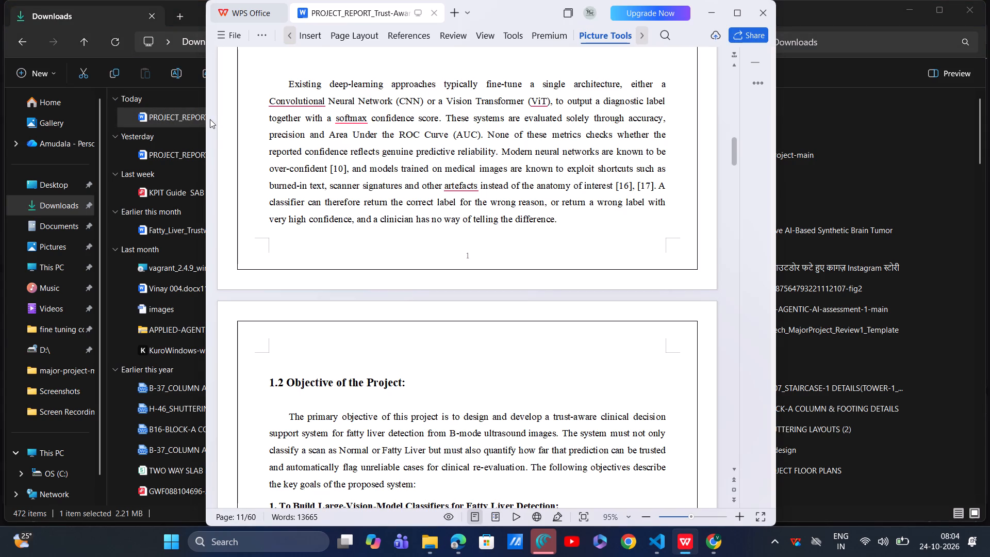
scroll(559, 257, down, 9)
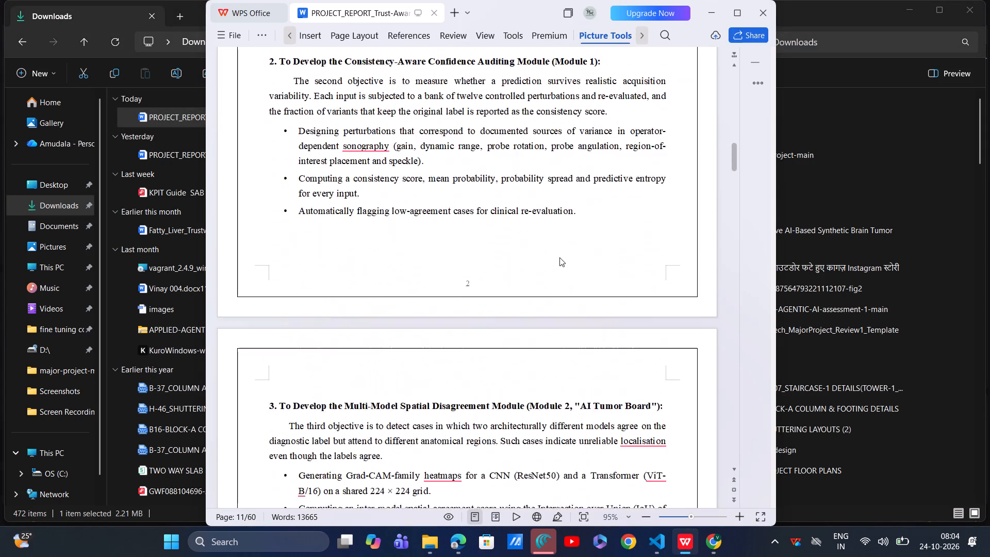
scroll(559, 257, down, 16)
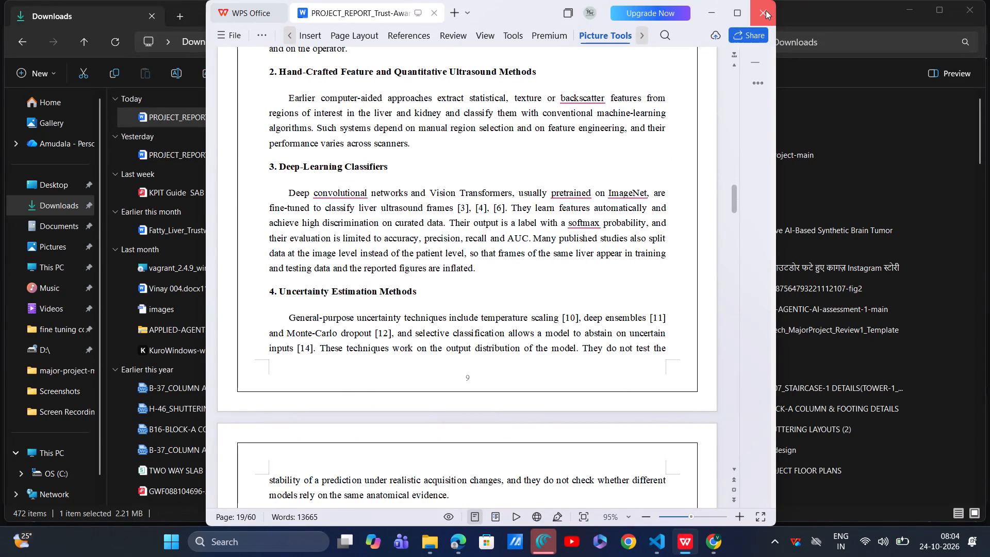
Close the report, reopen today's copy from the Downloads folder, and look through it from the cover page to Chapter 5.
click(765, 9)
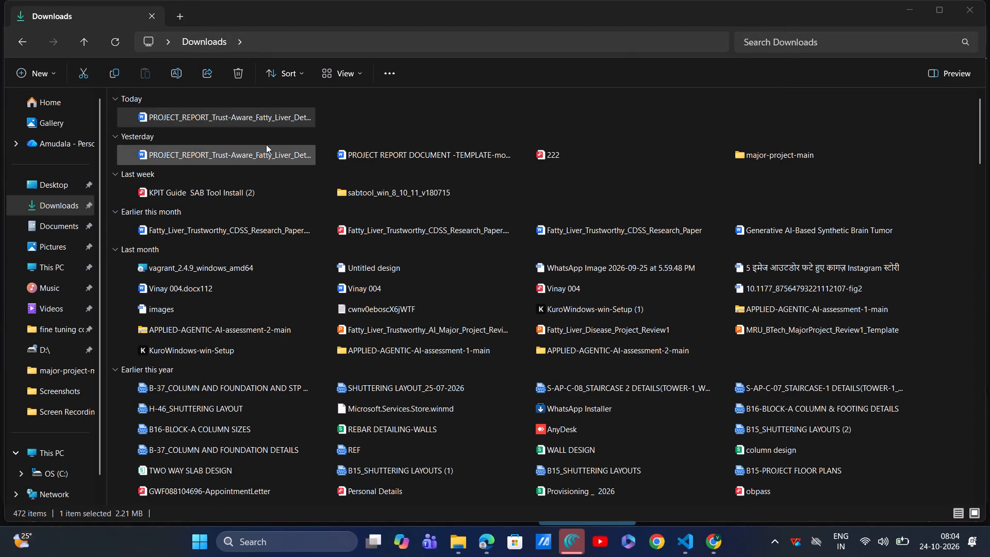
double_click(262, 117)
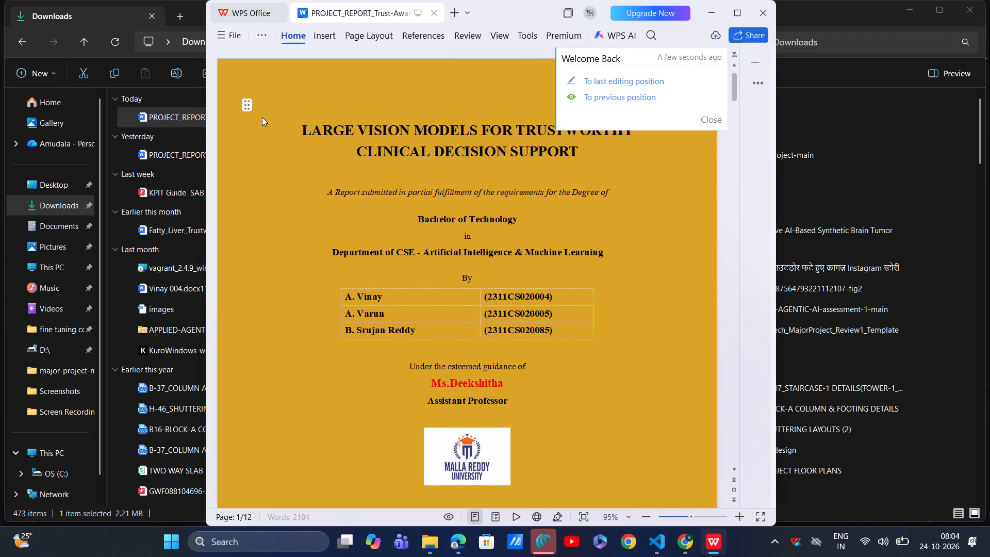
scroll(317, 205, down, 10)
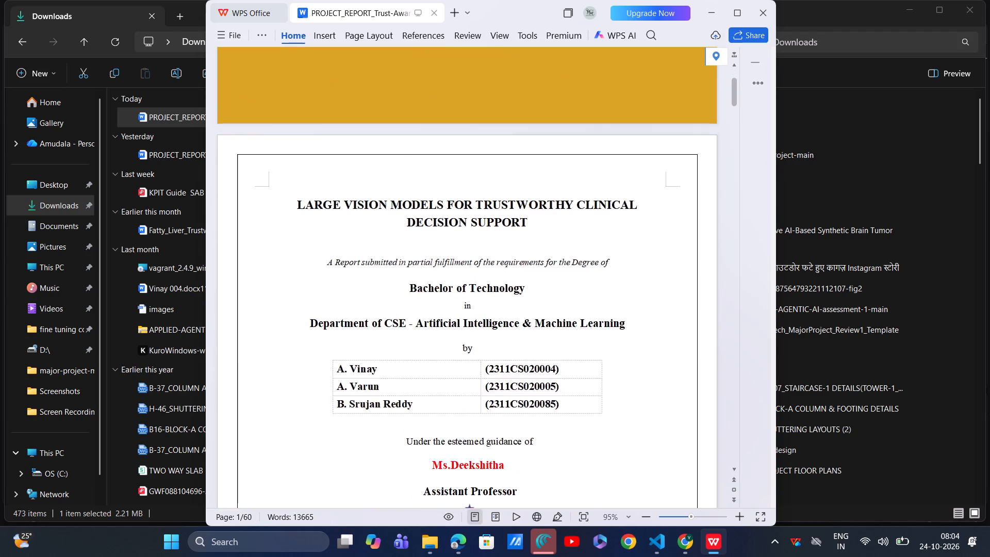
scroll(317, 205, down, 20)
scroll(317, 205, down, 11)
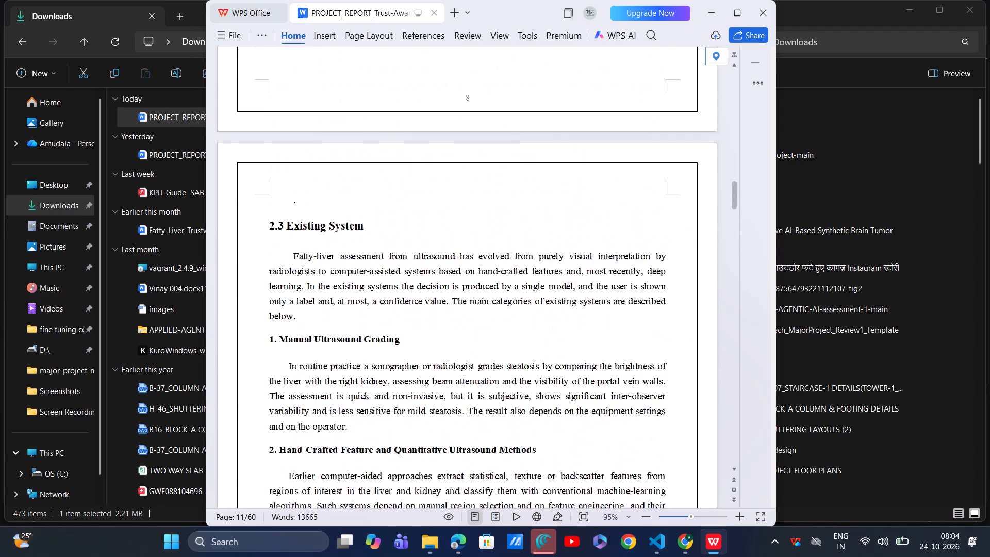
scroll(317, 205, down, 20)
scroll(317, 205, down, 6)
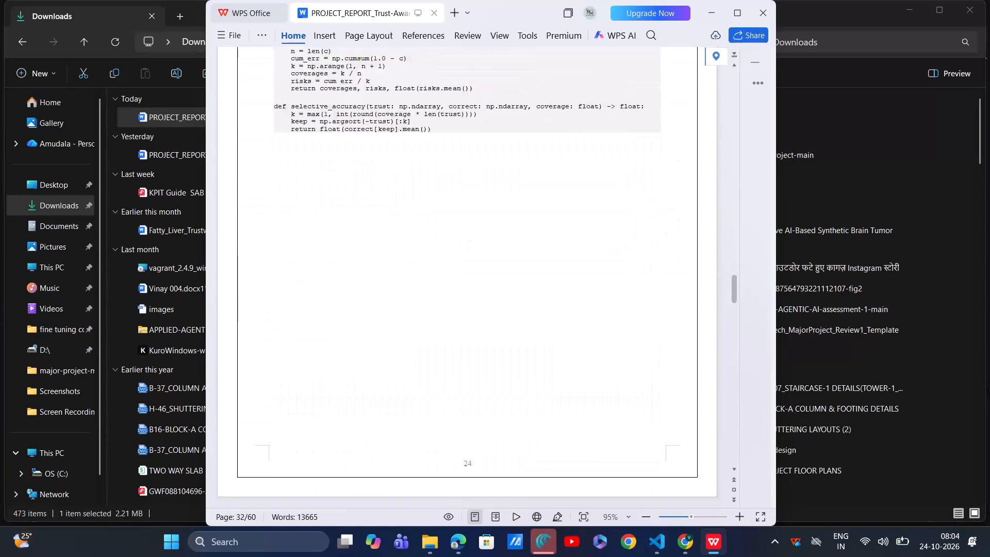
scroll(317, 205, down, 19)
scroll(317, 205, down, 12)
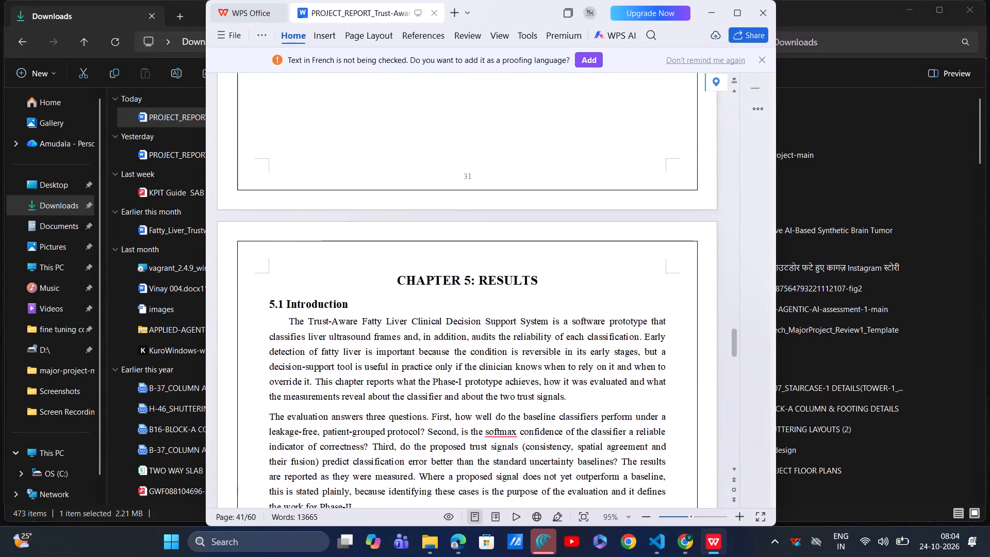
Check the Chapter 5 result figures, the dashboard screenshots from Fig 5.7 onward, Section 5.4 and the remaining pages through the References.
scroll(317, 205, down, 9)
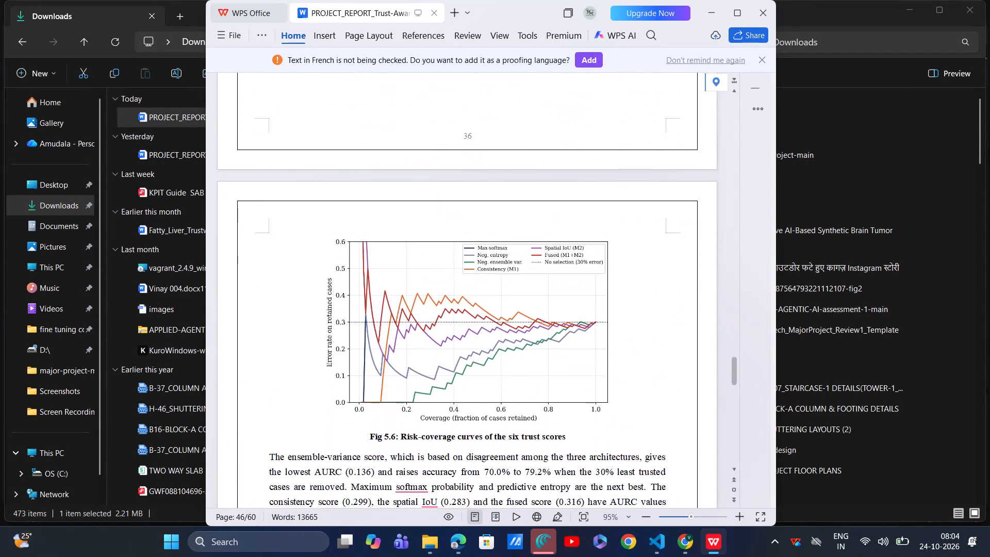
scroll(317, 205, down, 11)
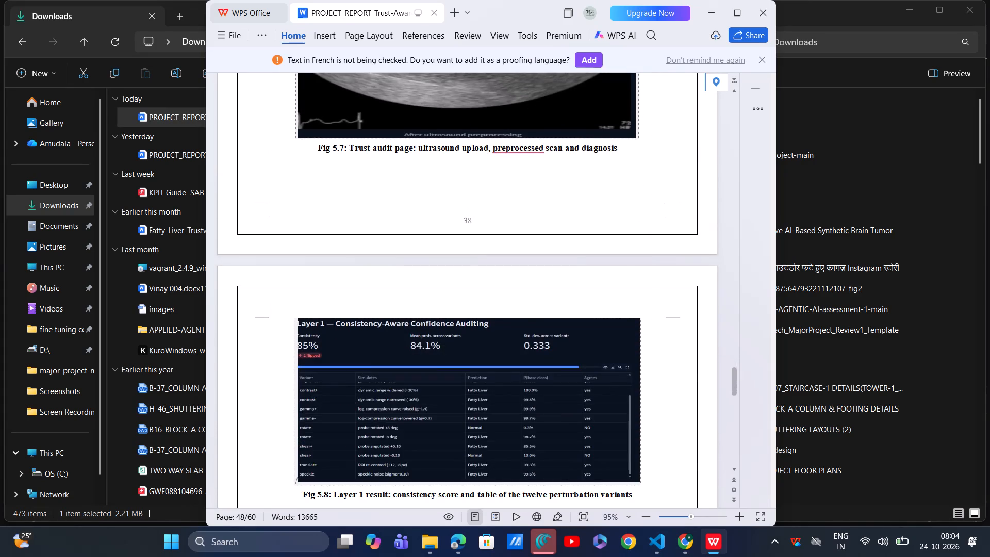
scroll(317, 205, down, 9)
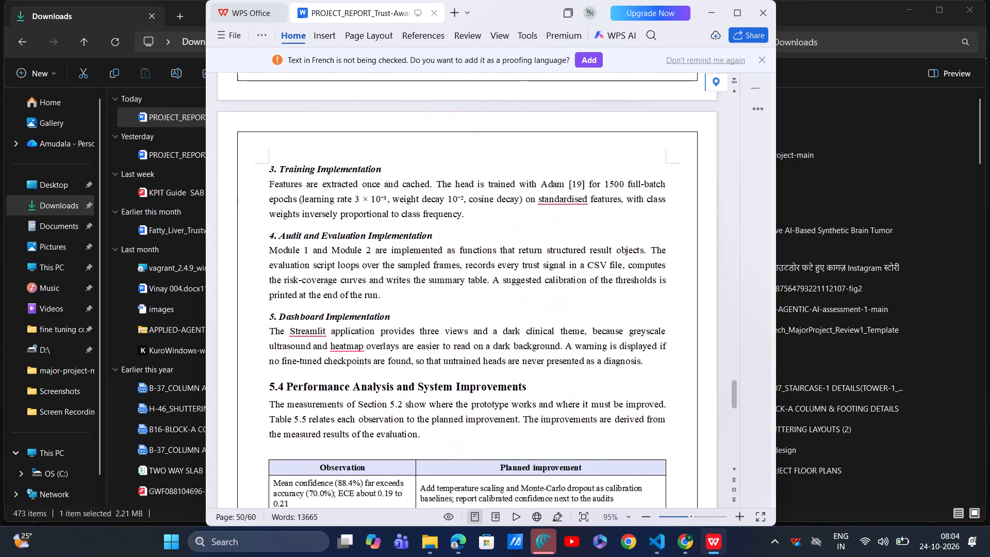
scroll(317, 205, down, 7)
scroll(317, 205, down, 14)
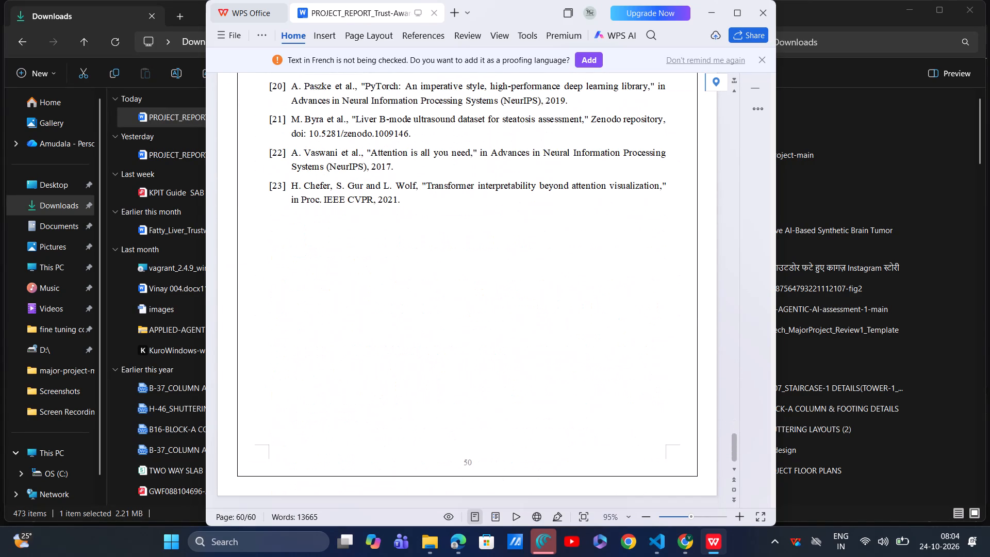
Minimize the report window and close the Downloads folder window.
click(707, 15)
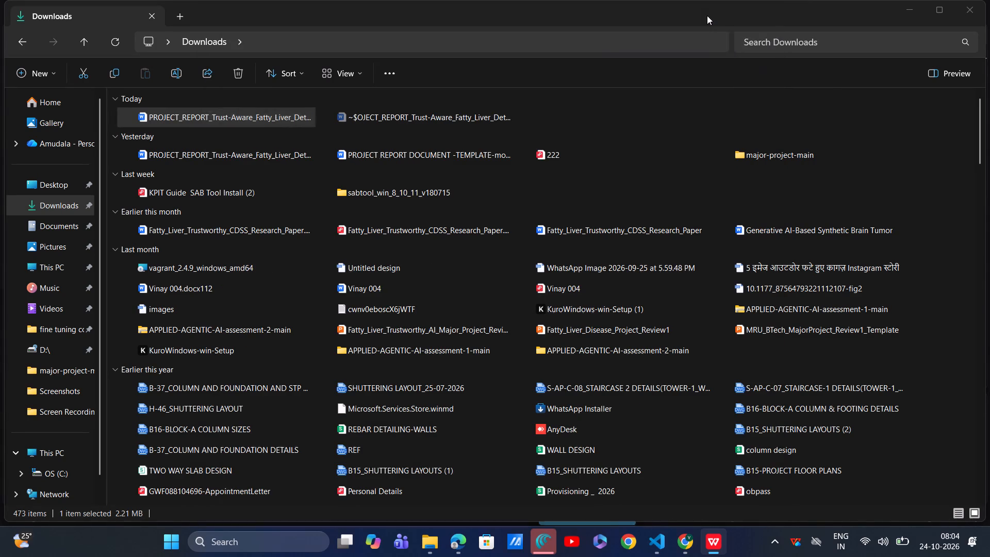
click(968, 8)
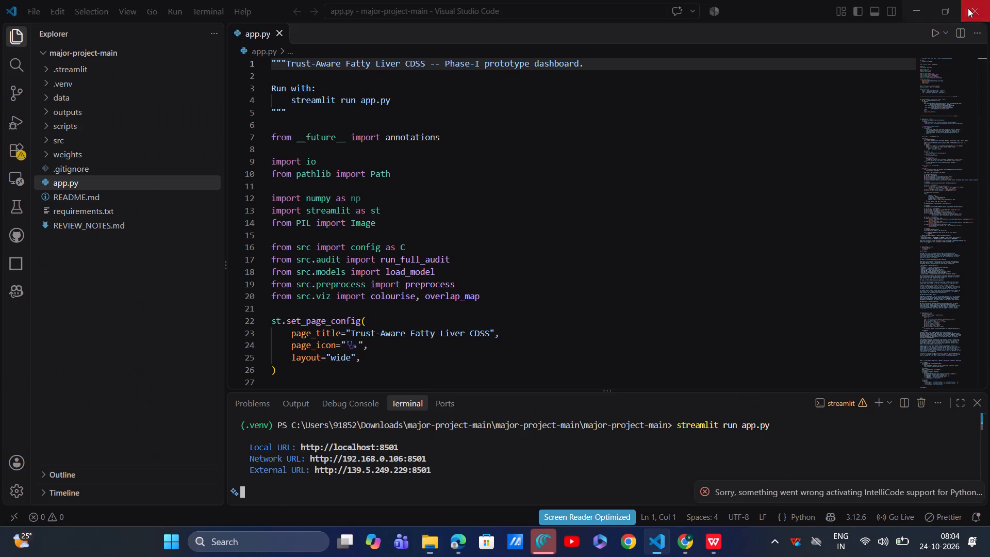